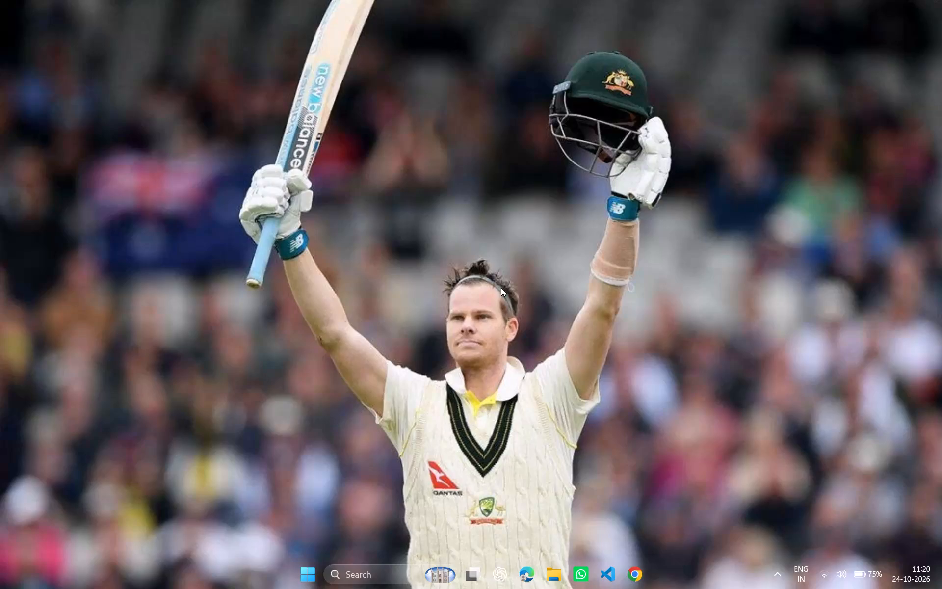
Open File Explorer and search Home for "res".
click(398, 576)
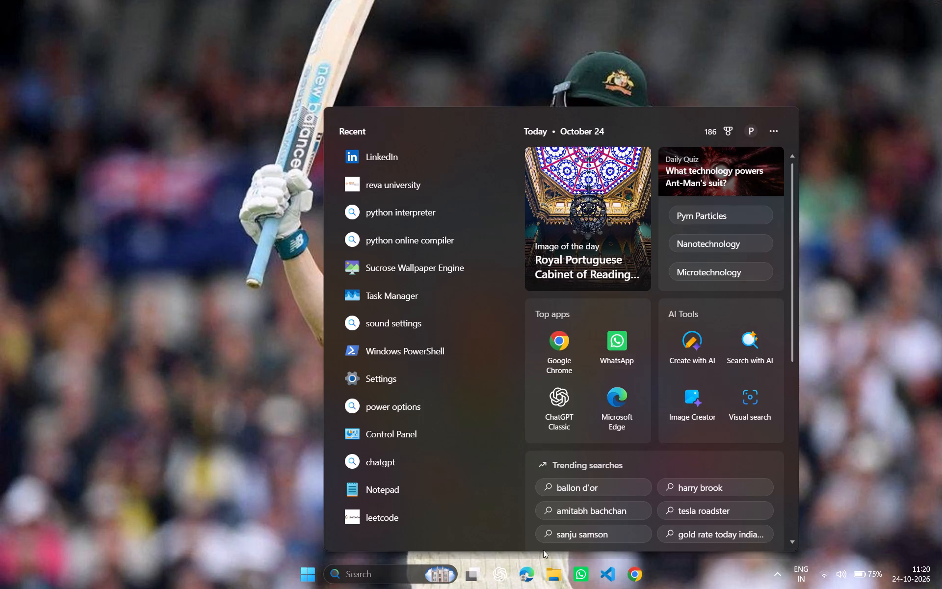
click(555, 583)
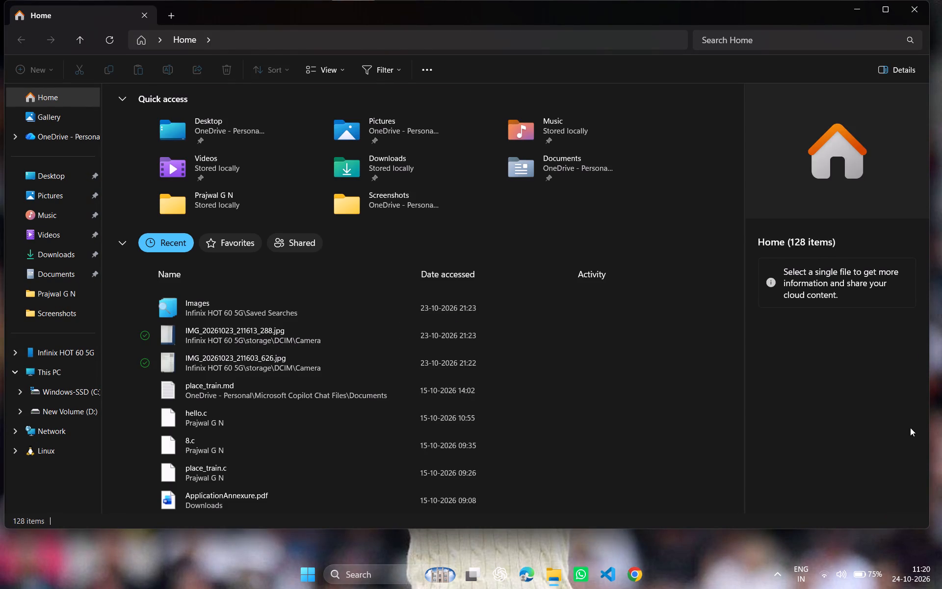
click(815, 579)
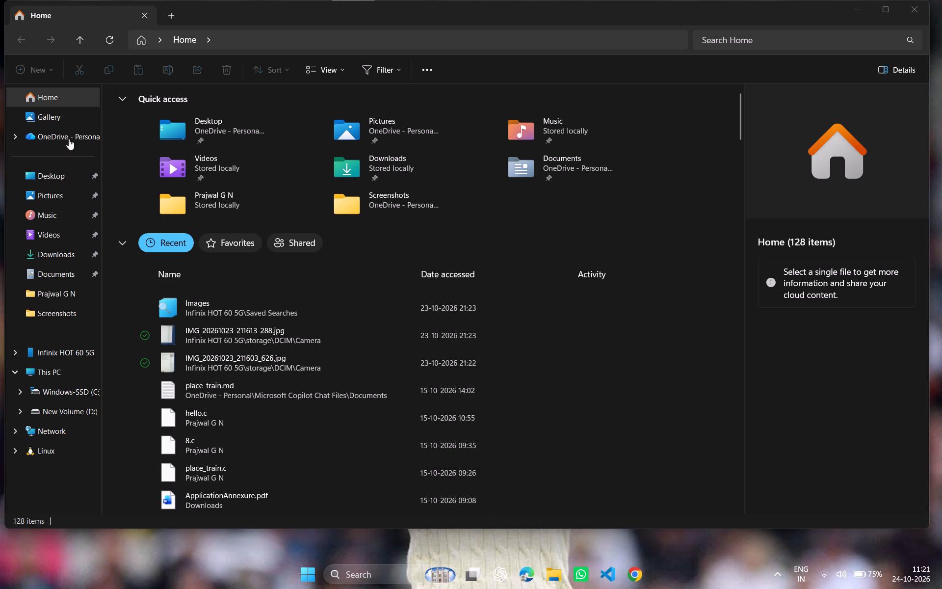
scroll(387, 486, down, 1)
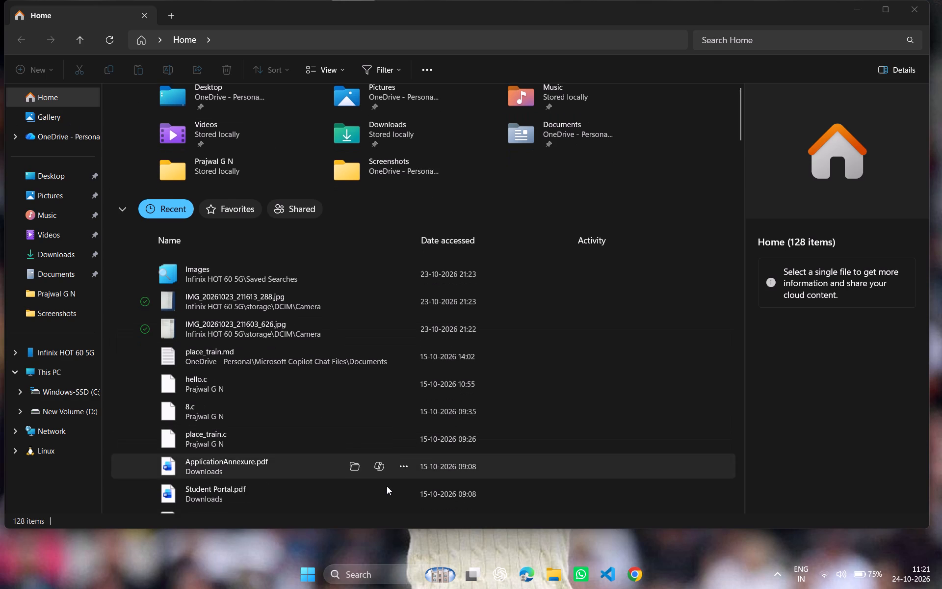
scroll(387, 486, down, 4)
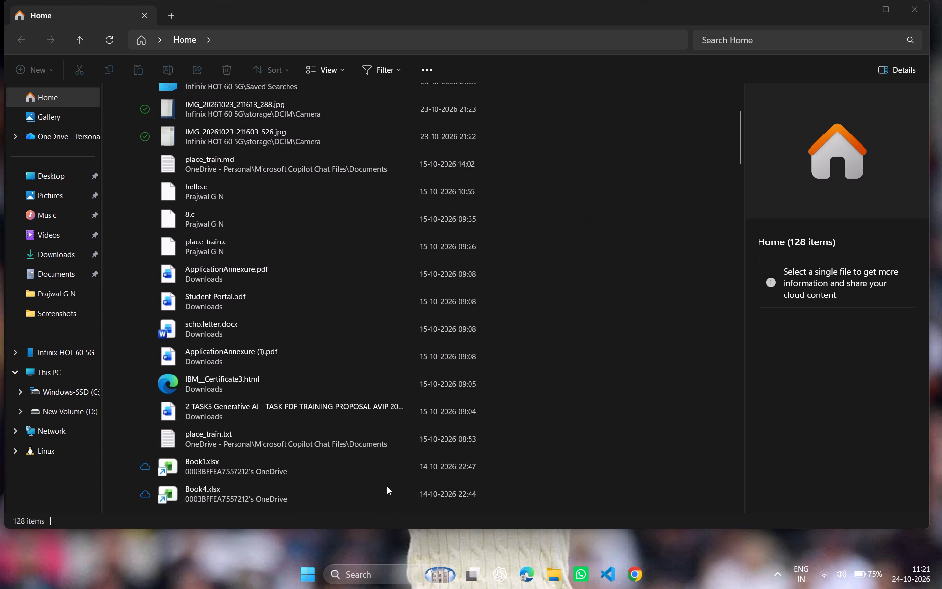
scroll(387, 486, down, 1)
scroll(387, 486, up, 6)
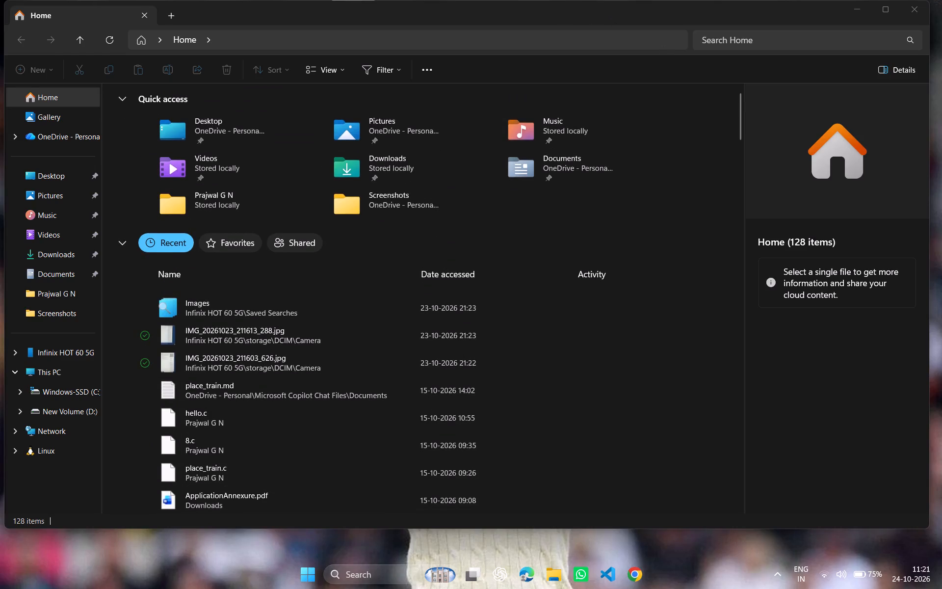
click(725, 36)
text(res)
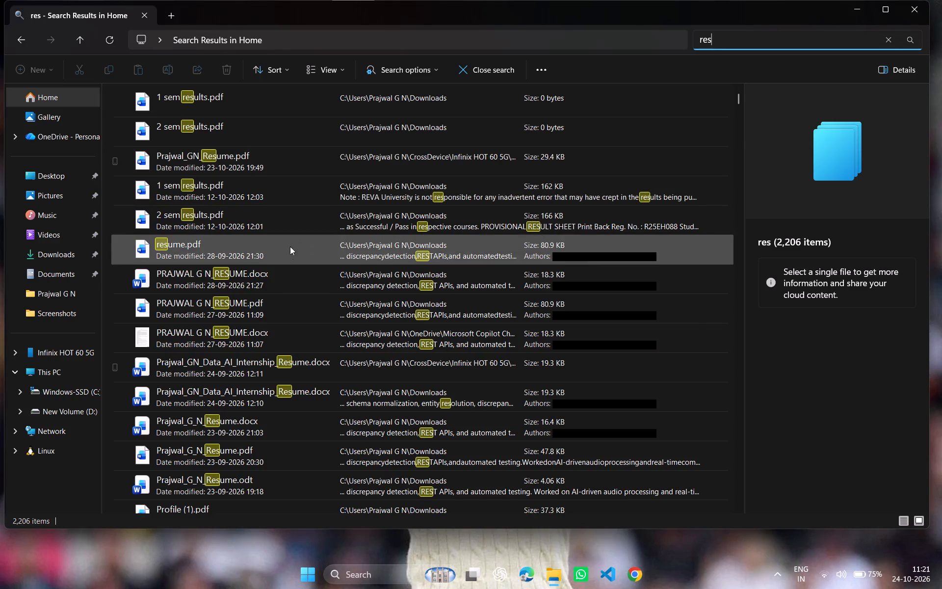
Open the resume Word document dated 28-09-2026 from Downloads, read through its pages, and close it along with File Explorer.
double_click(272, 275)
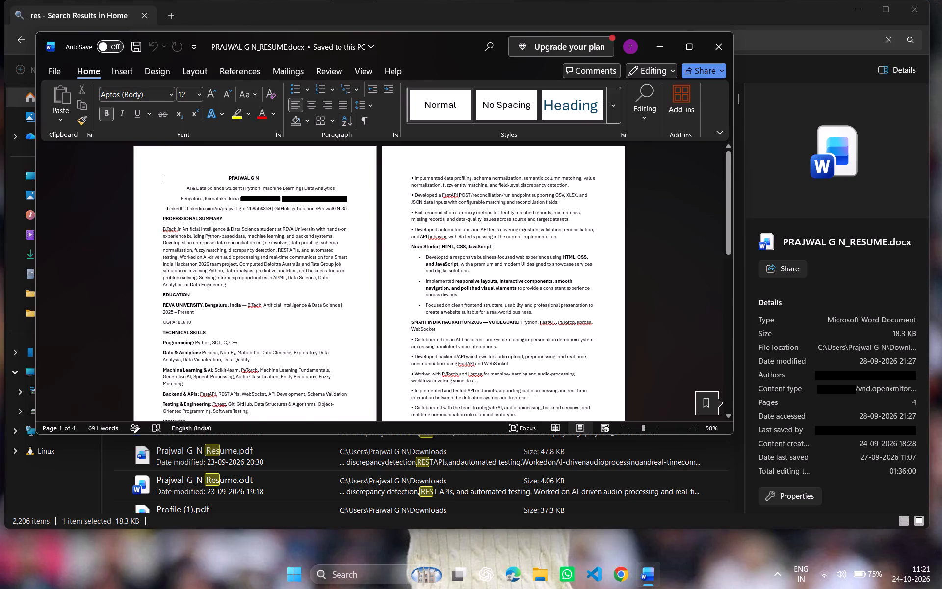
scroll(442, 280, down, 3)
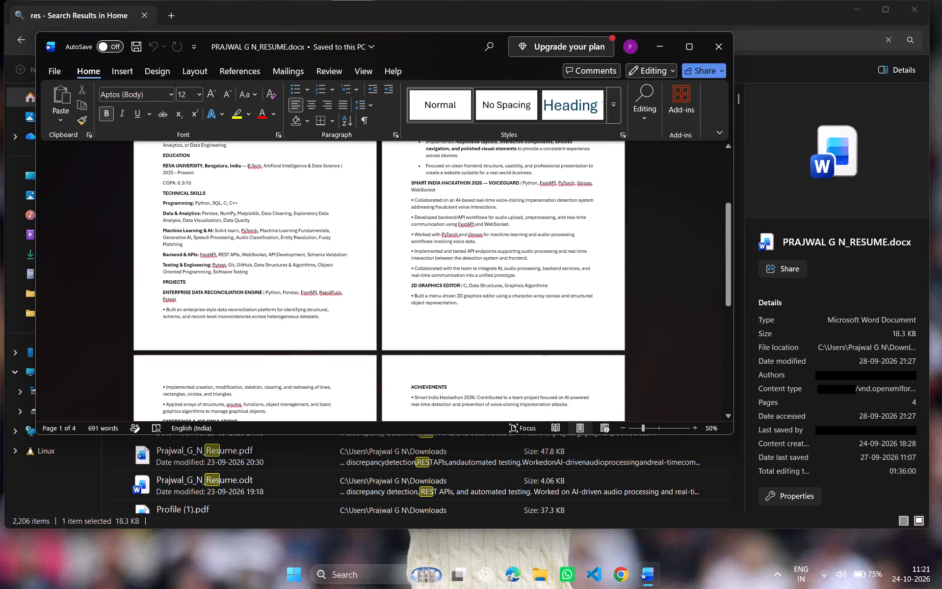
scroll(488, 304, down, 2)
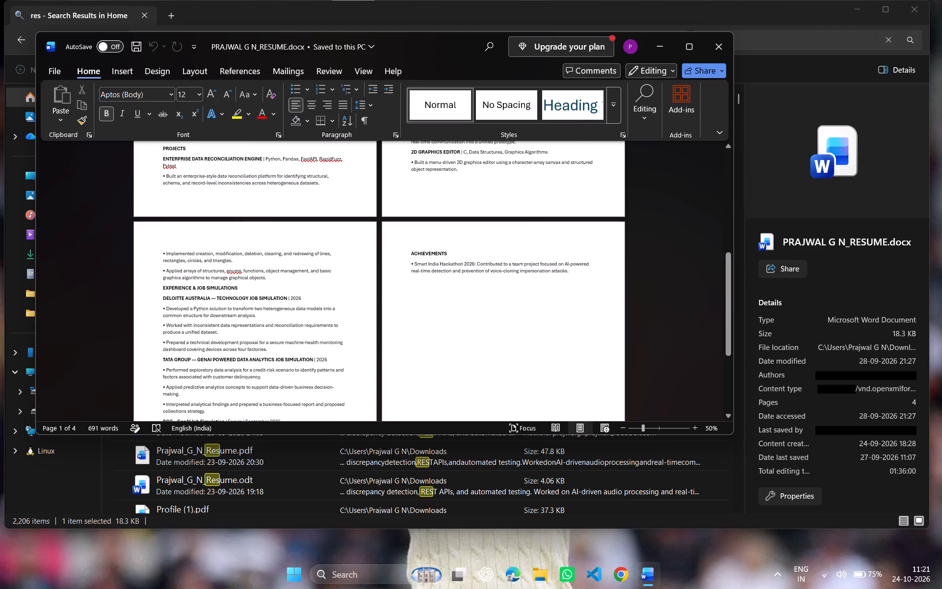
scroll(488, 304, down, 3)
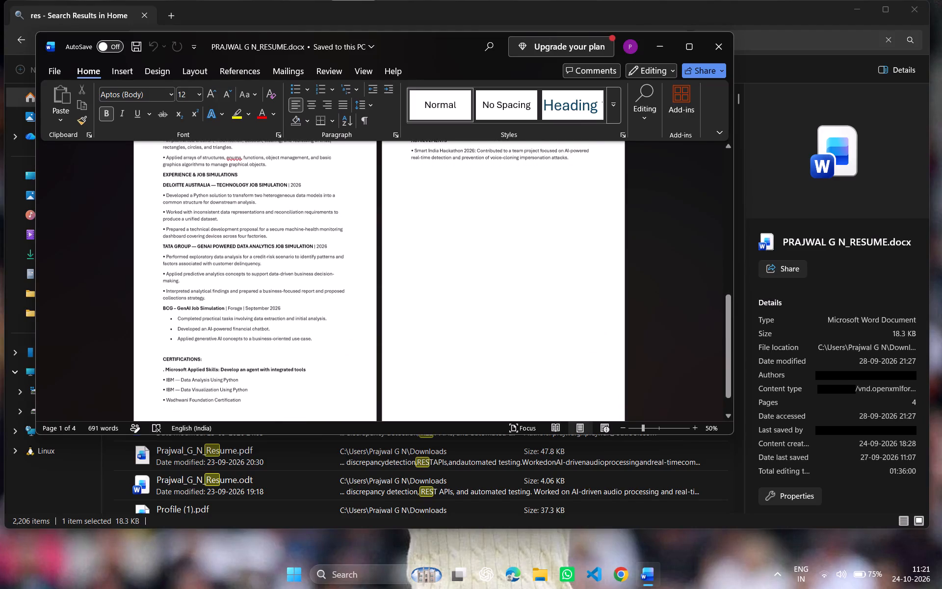
scroll(488, 304, right, 5)
scroll(488, 304, up, 1)
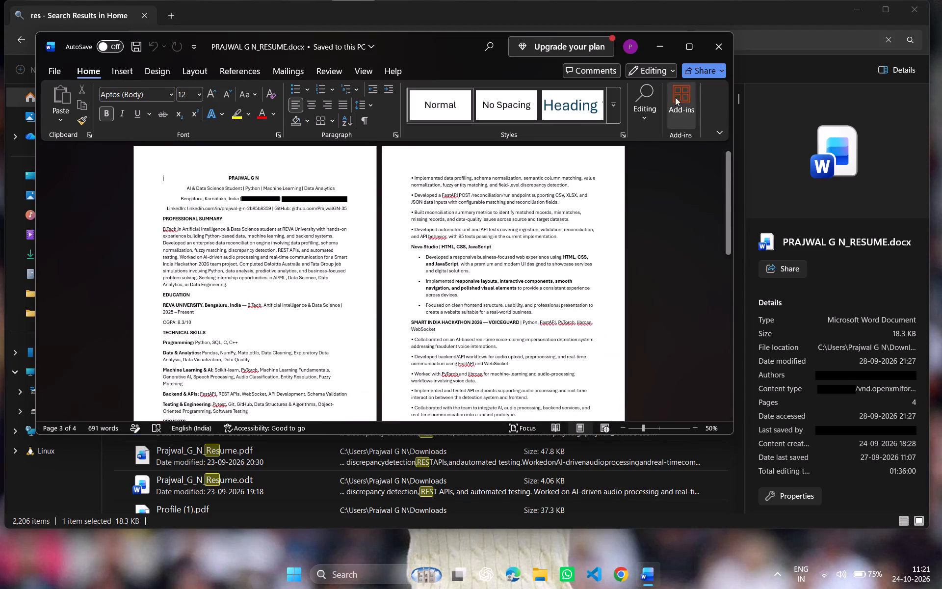
click(727, 40)
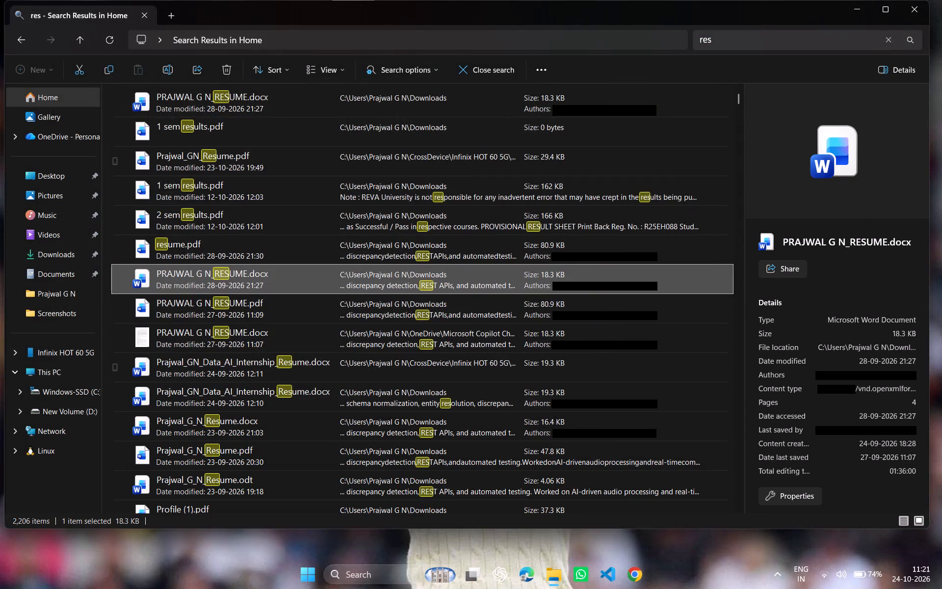
click(911, 20)
click(915, 15)
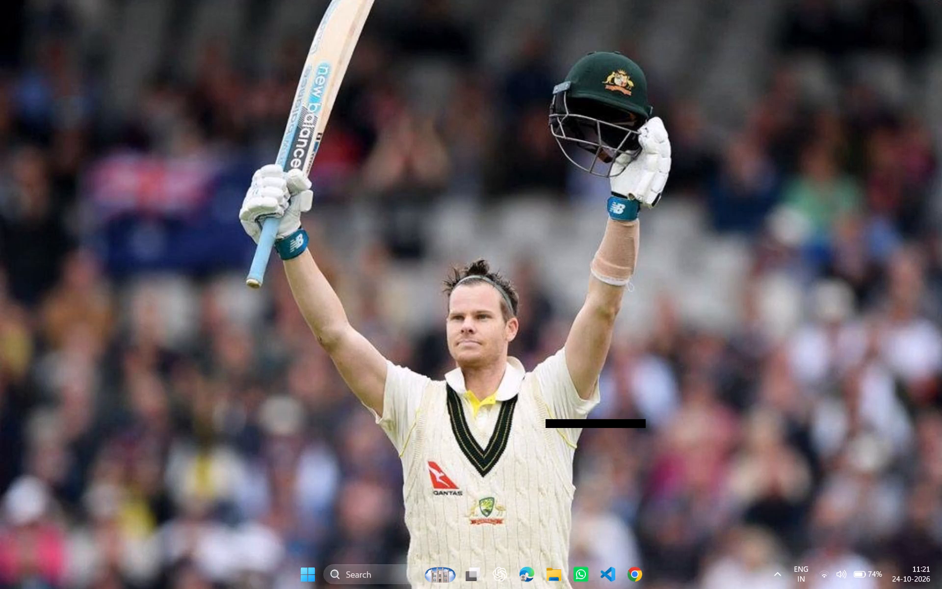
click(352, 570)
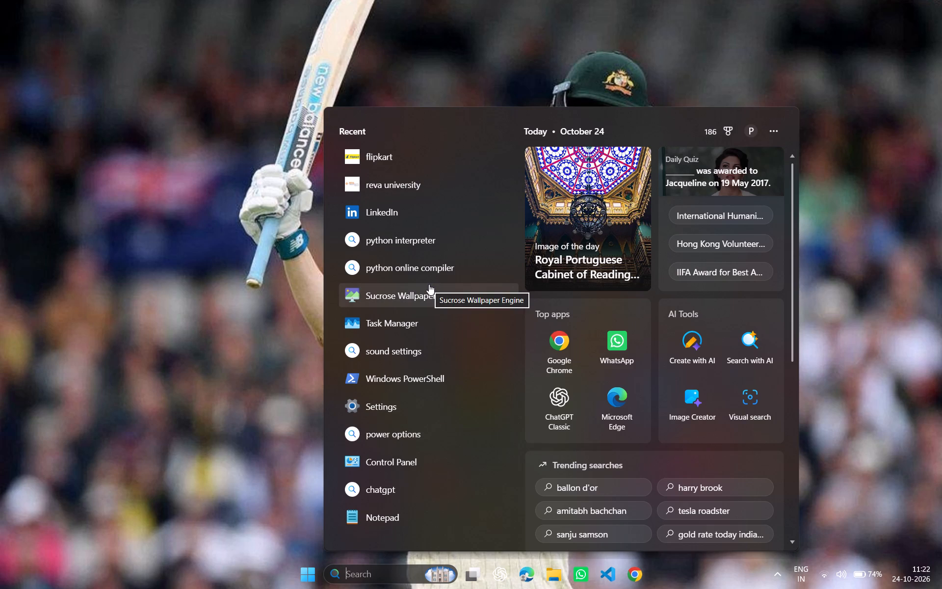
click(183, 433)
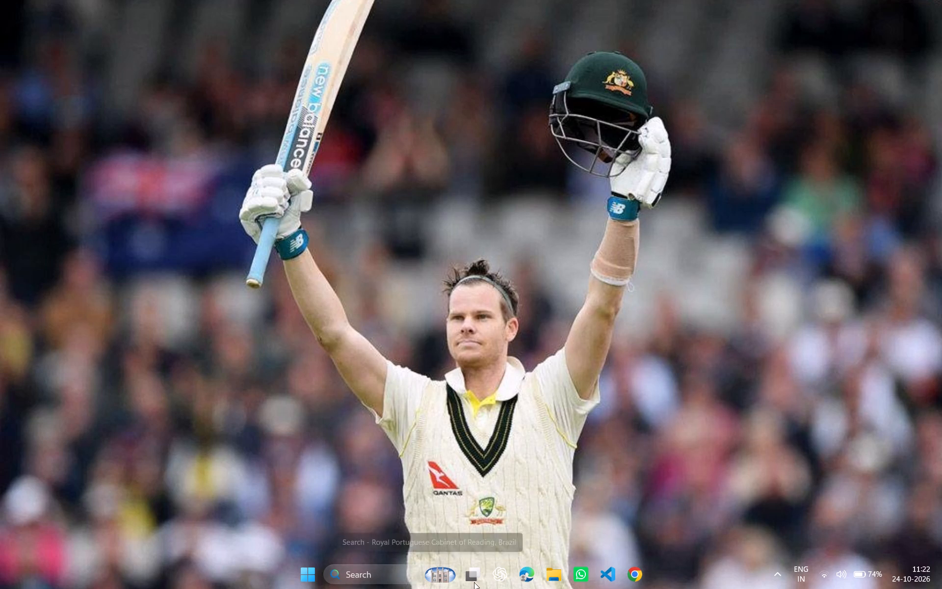
Reopen File Explorer and search Home for "resume".
click(551, 562)
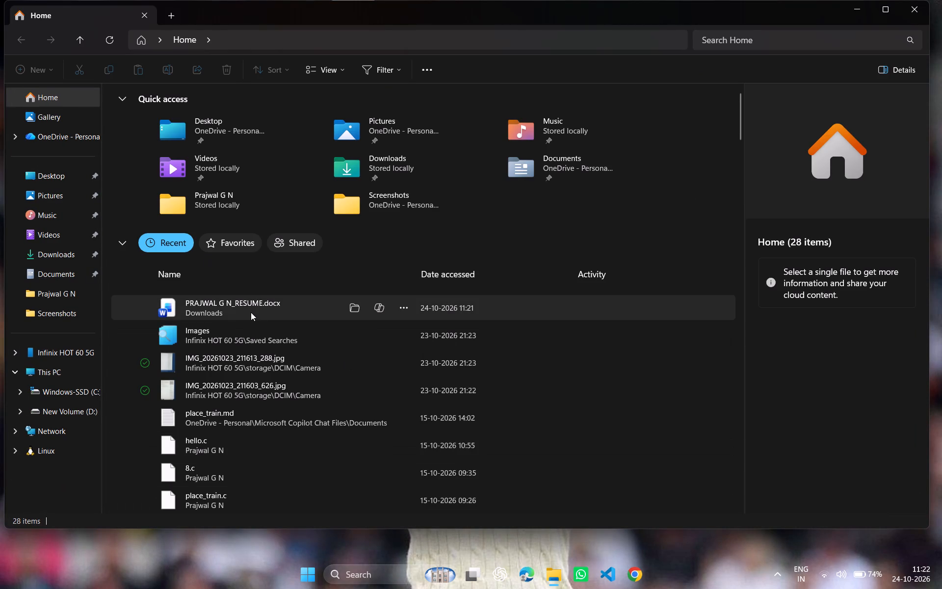
click(750, 45)
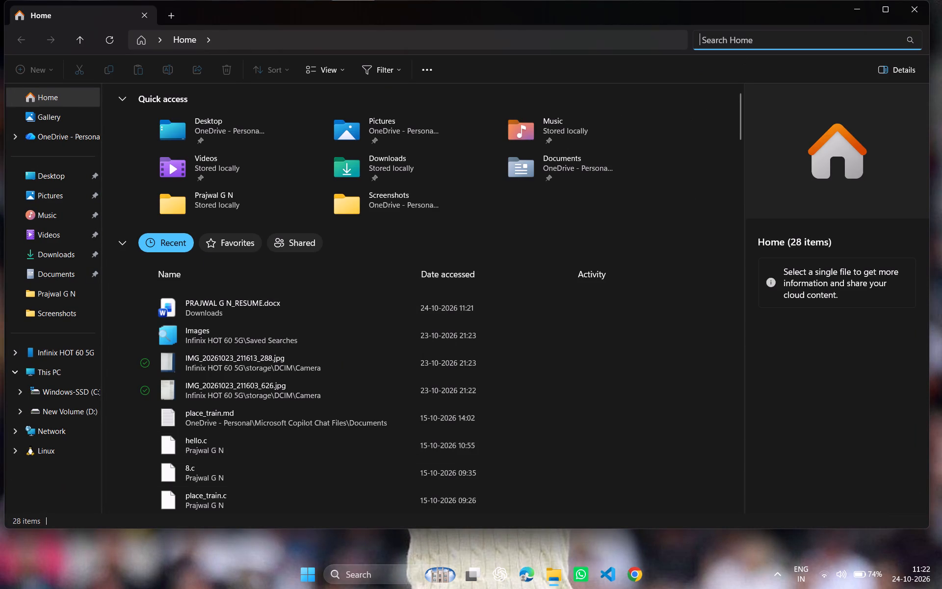
text(resume)
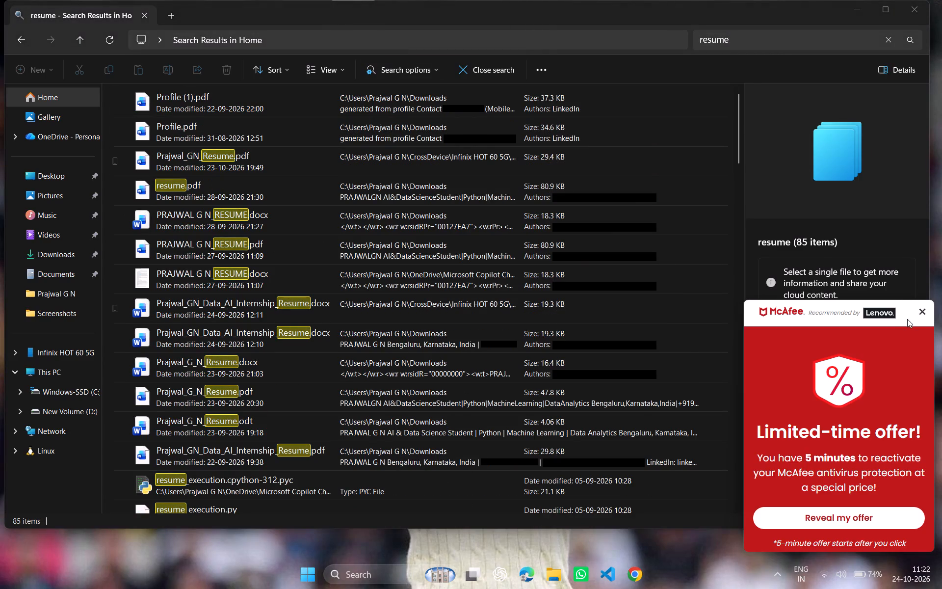
Dismiss the McAfee limited-time offer pop-up.
click(921, 312)
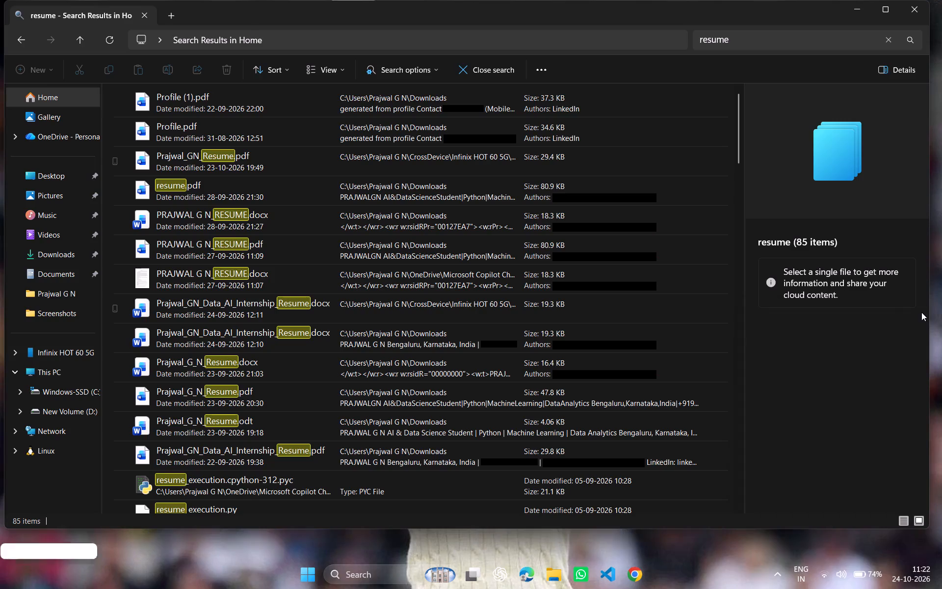
Delete the resume PDF dated 23-10-2026 from the Infinix HOT 60 5G folder and set the recycle bin notice not to show again.
click(406, 146)
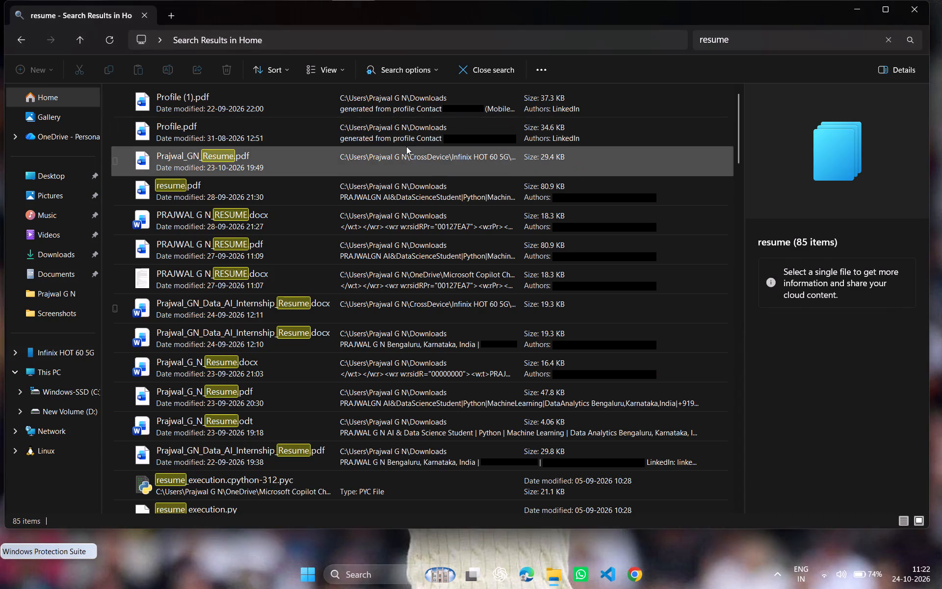
click(225, 63)
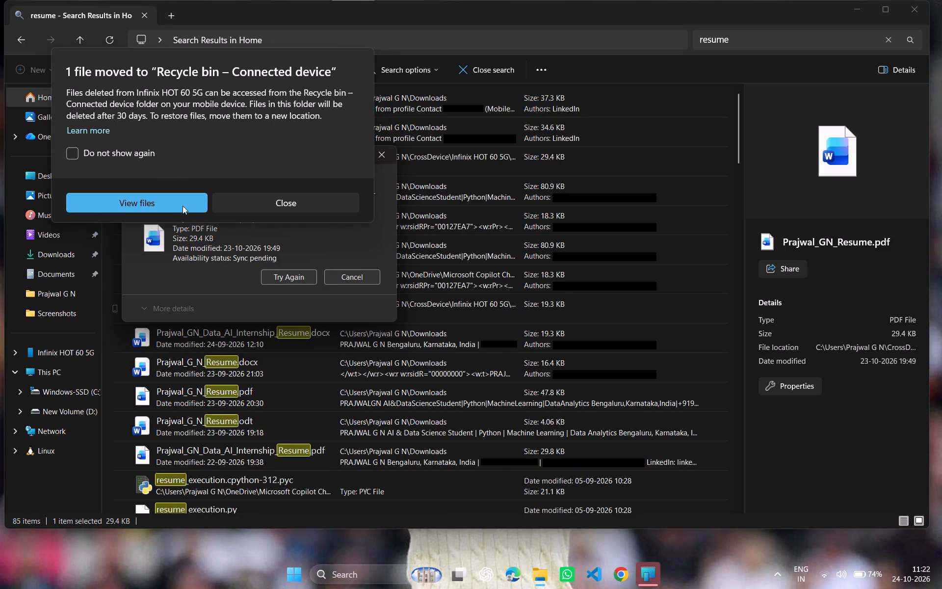
click(130, 154)
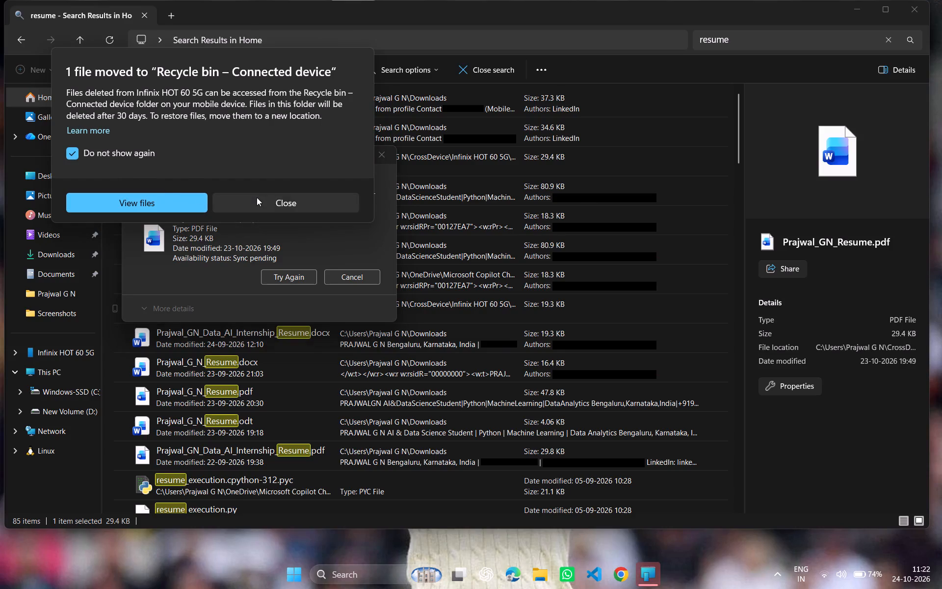
Close the phone recycle bin notice, retry deleting the phone's resume PDF dated 23-10-2026, and cancel the retry.
click(257, 197)
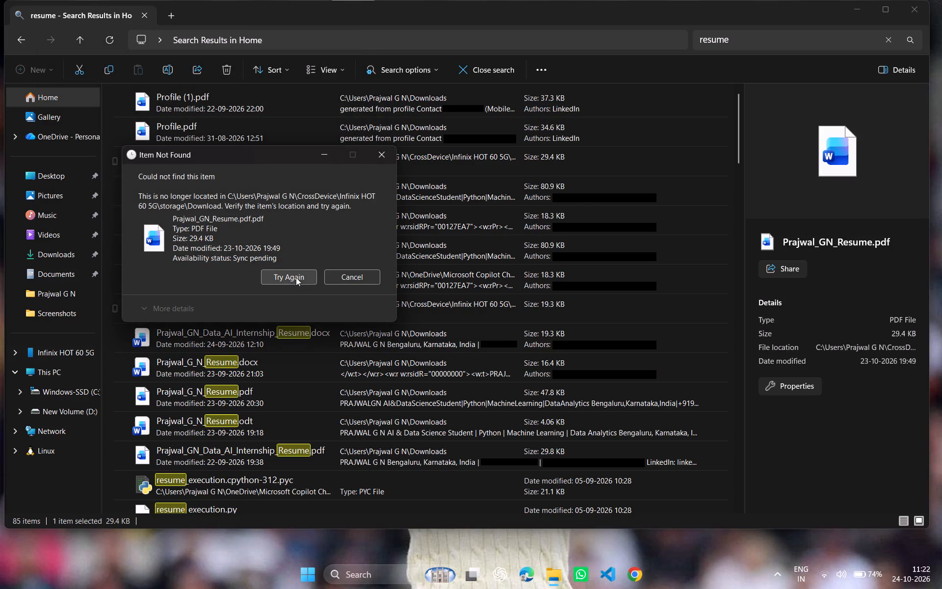
click(296, 277)
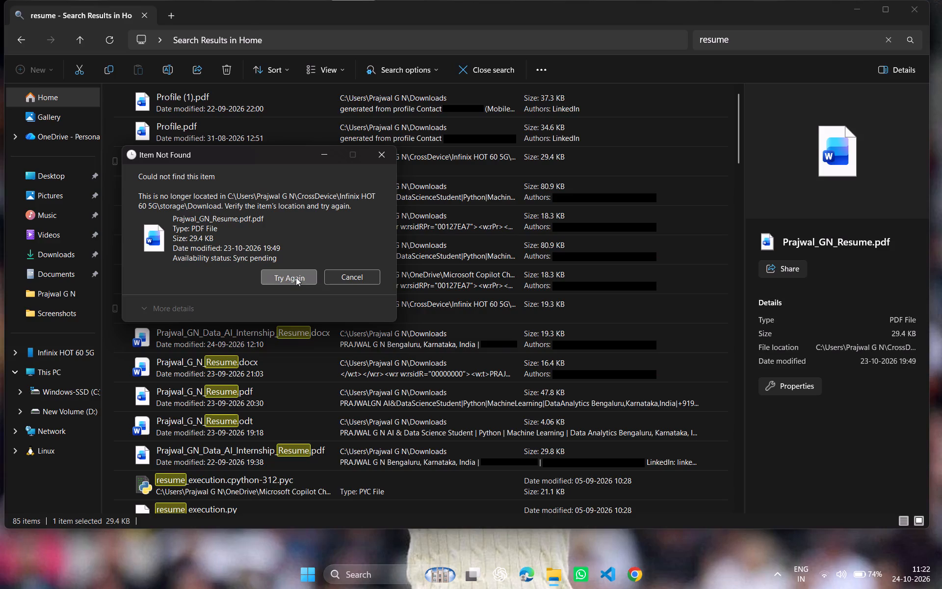
click(357, 274)
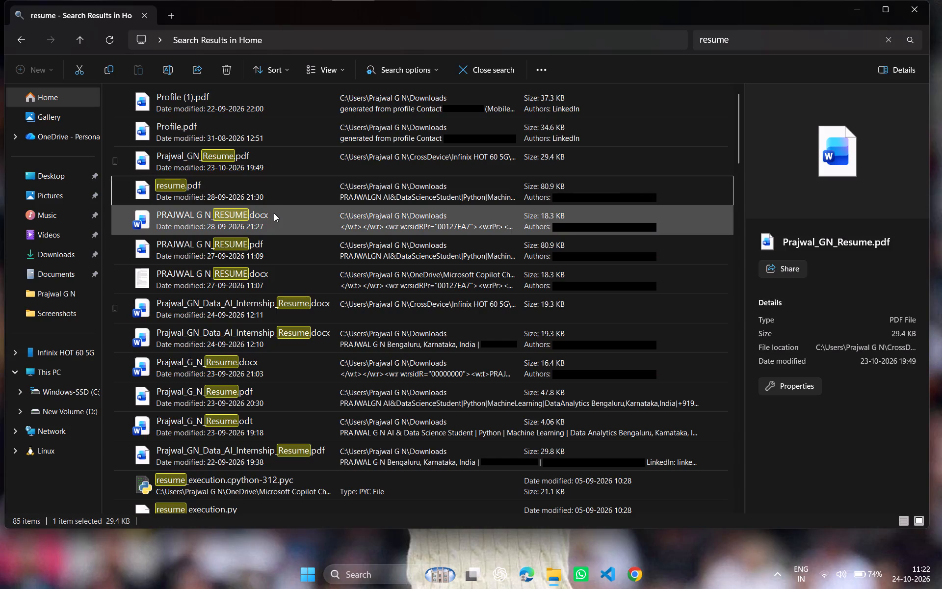
Delete the resume PDF dated 27-09-2026 in Downloads from the search results and dismiss the item dialog.
click(286, 213)
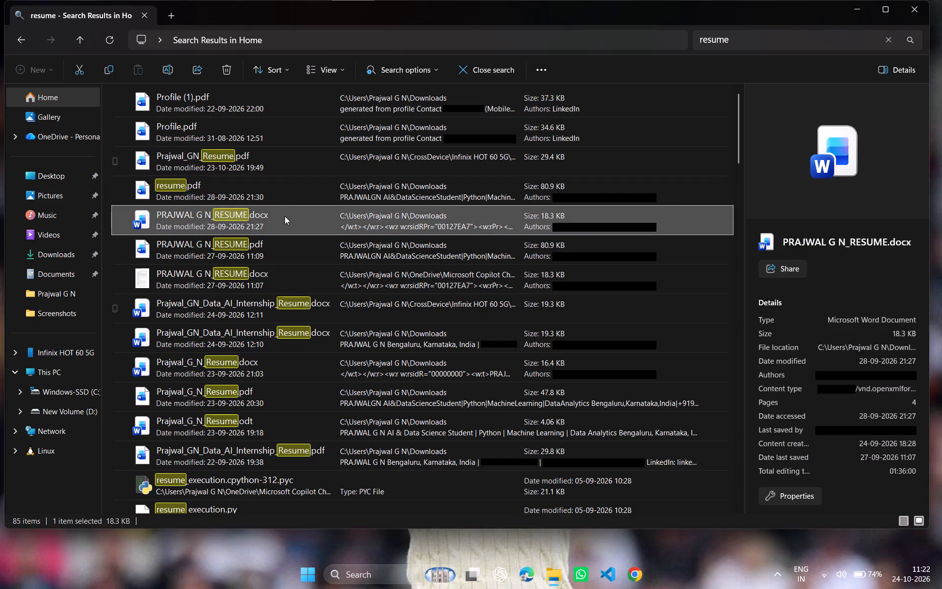
right_click(285, 248)
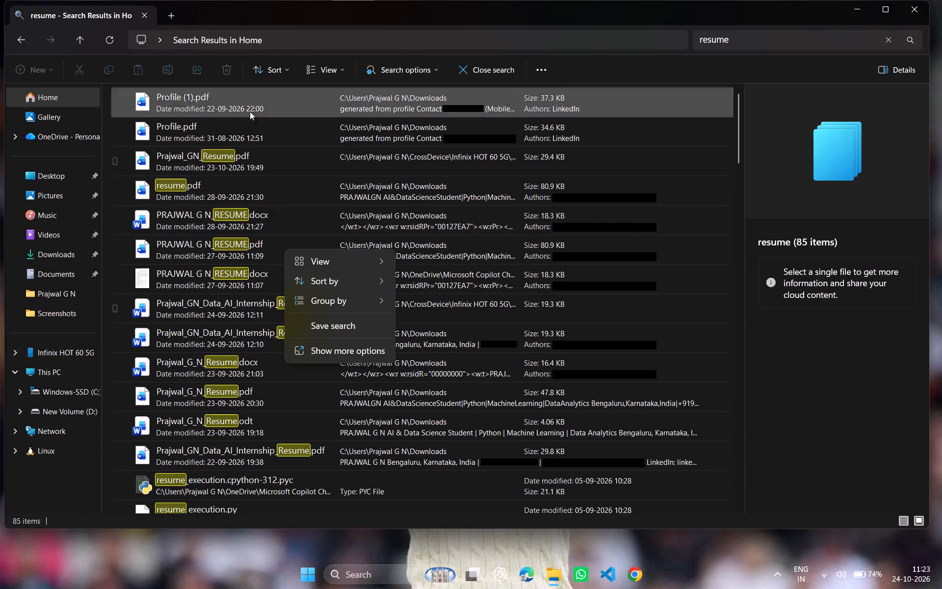
click(276, 252)
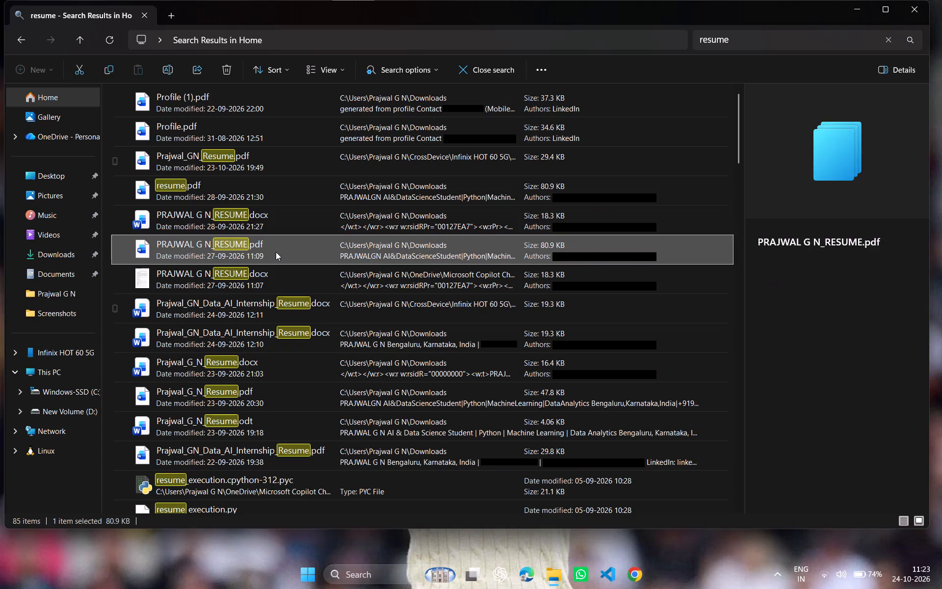
click(236, 67)
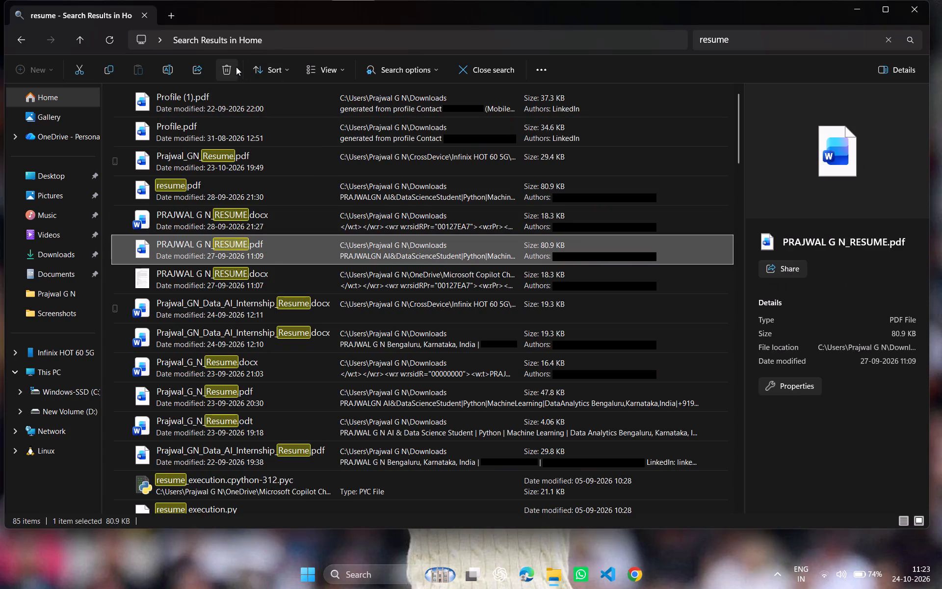
click(233, 67)
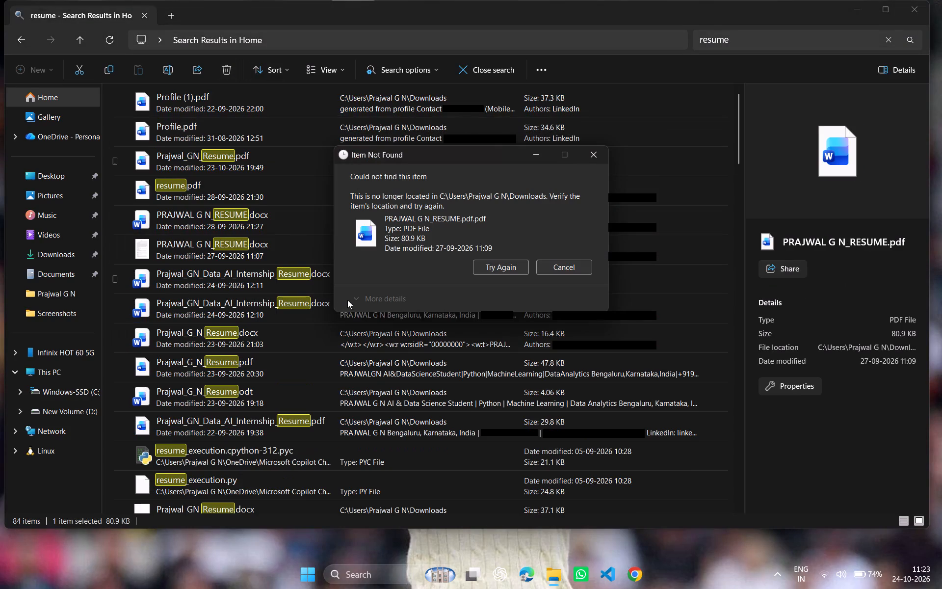
click(367, 295)
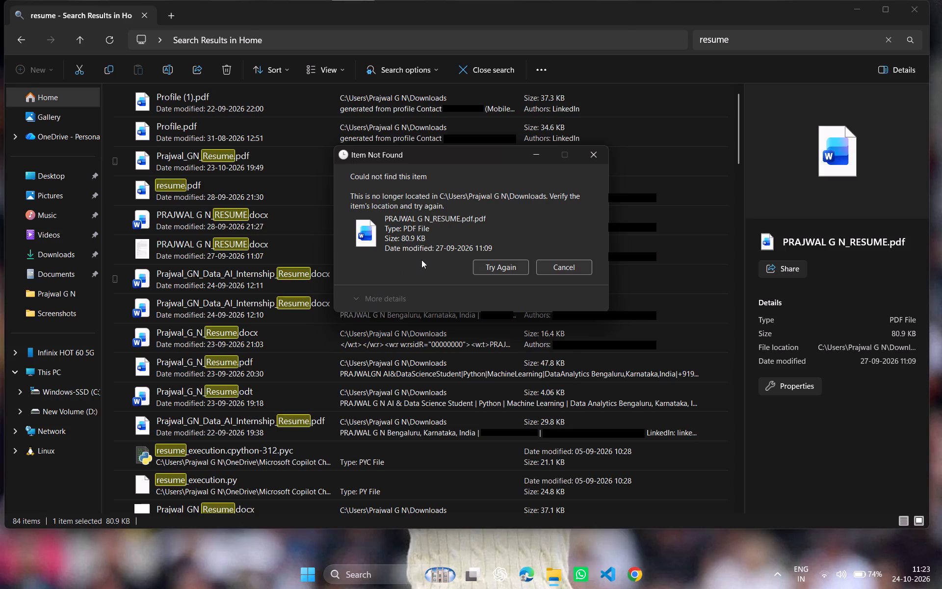
click(598, 153)
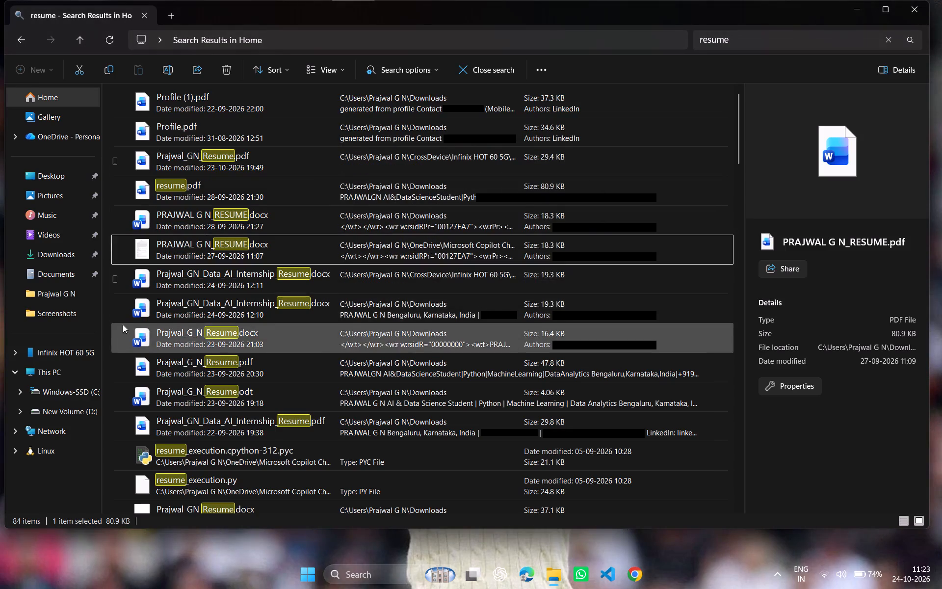
View the Downloads folder's contents and close File Explorer.
click(76, 246)
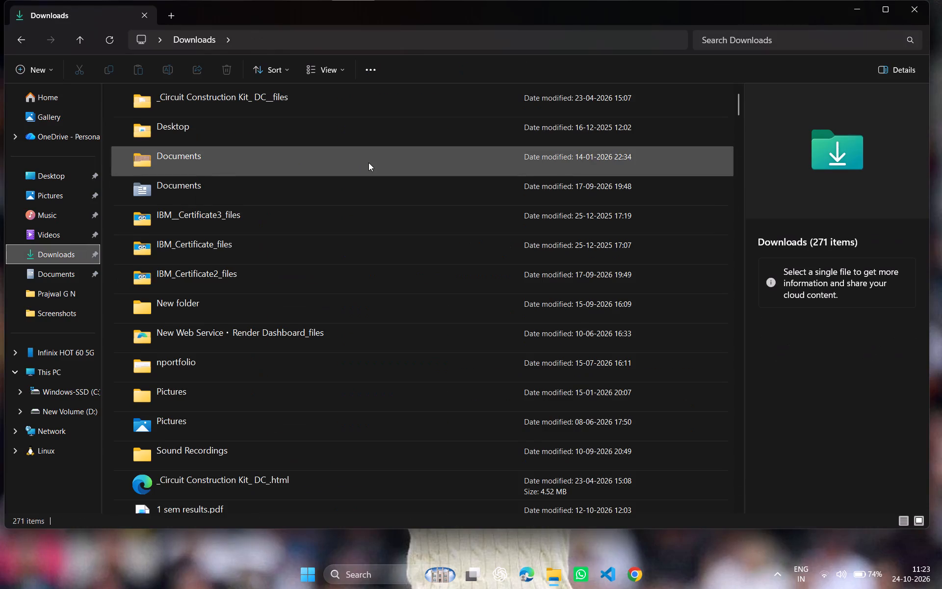
scroll(368, 162, up, 8)
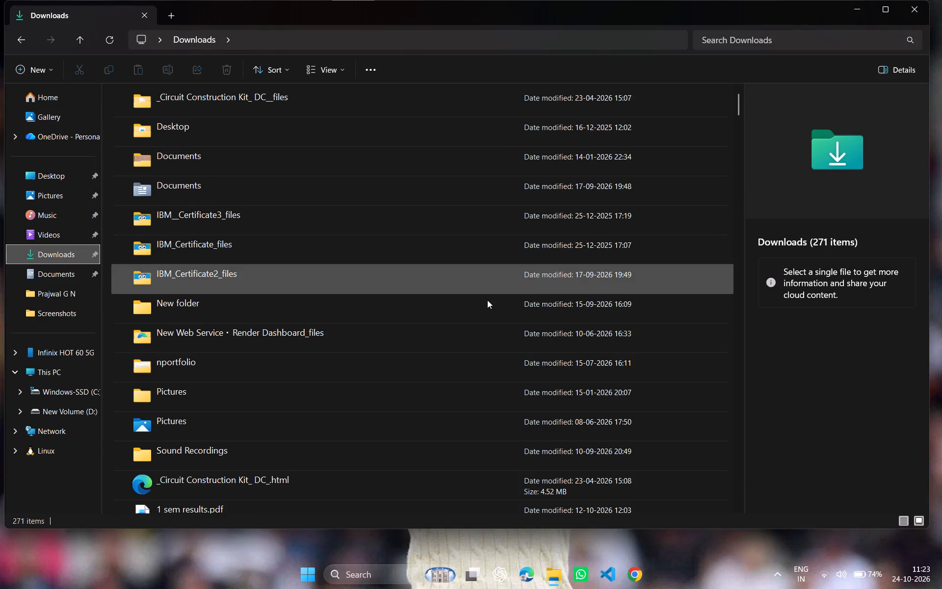
click(920, 10)
Refresh the desktop.
right_click(505, 214)
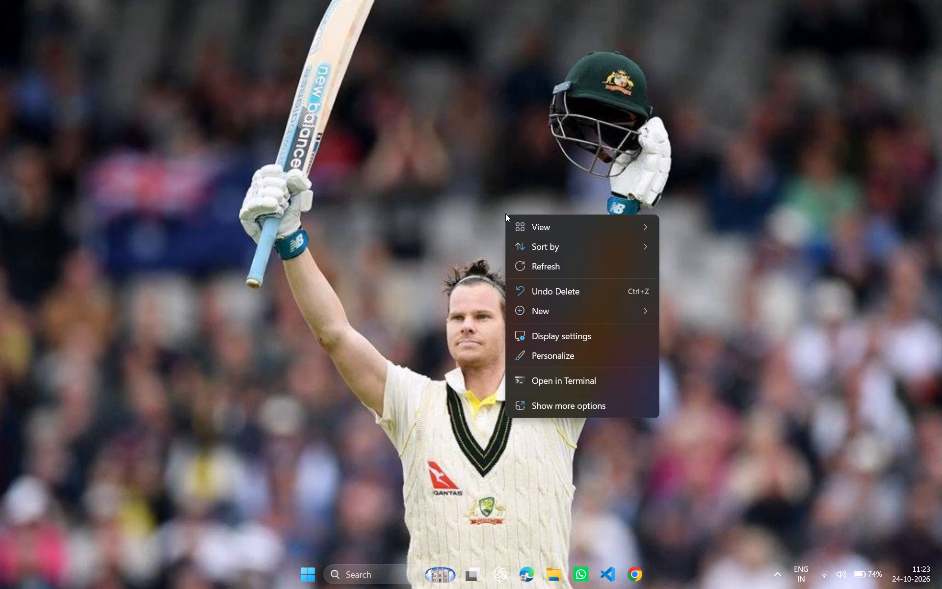
click(564, 267)
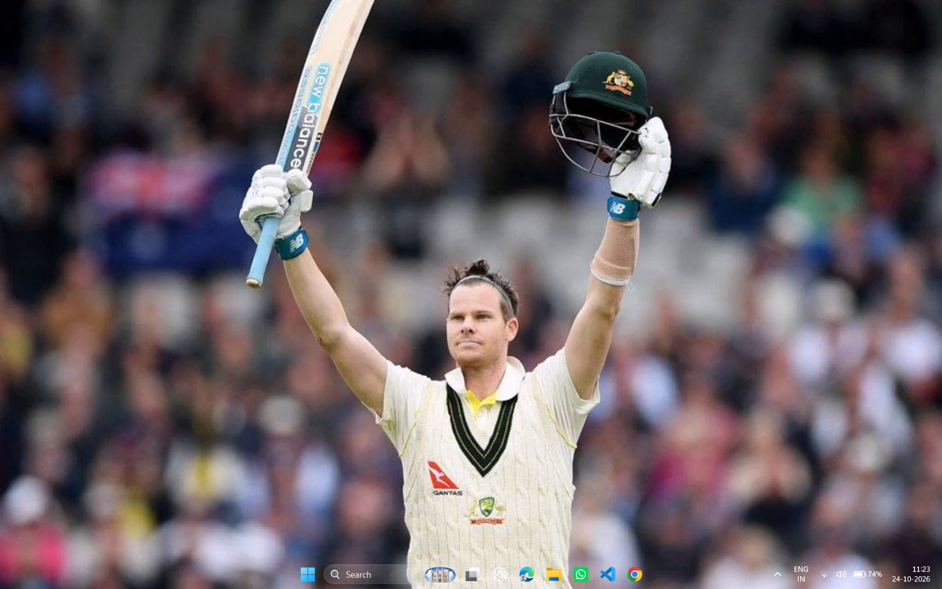
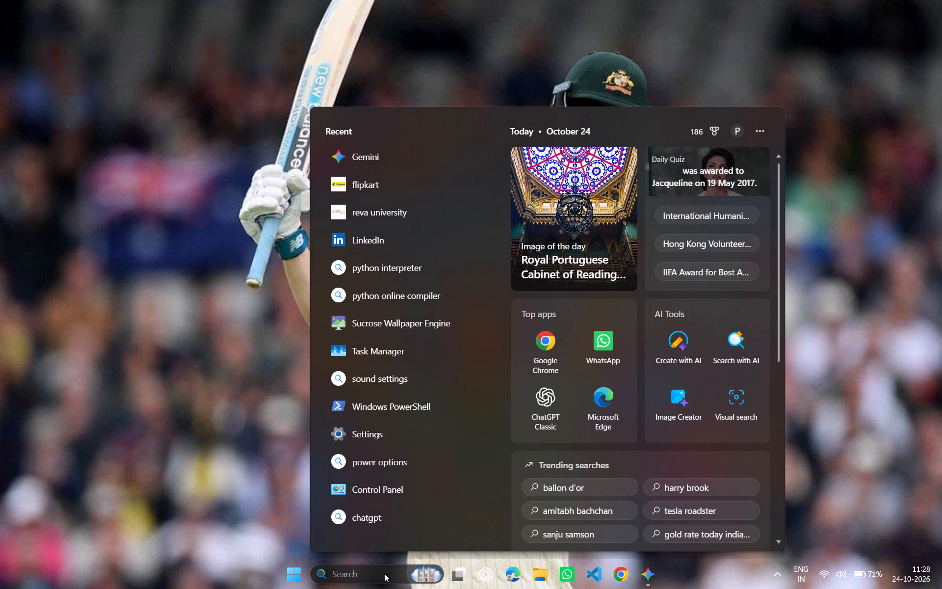
text(word)
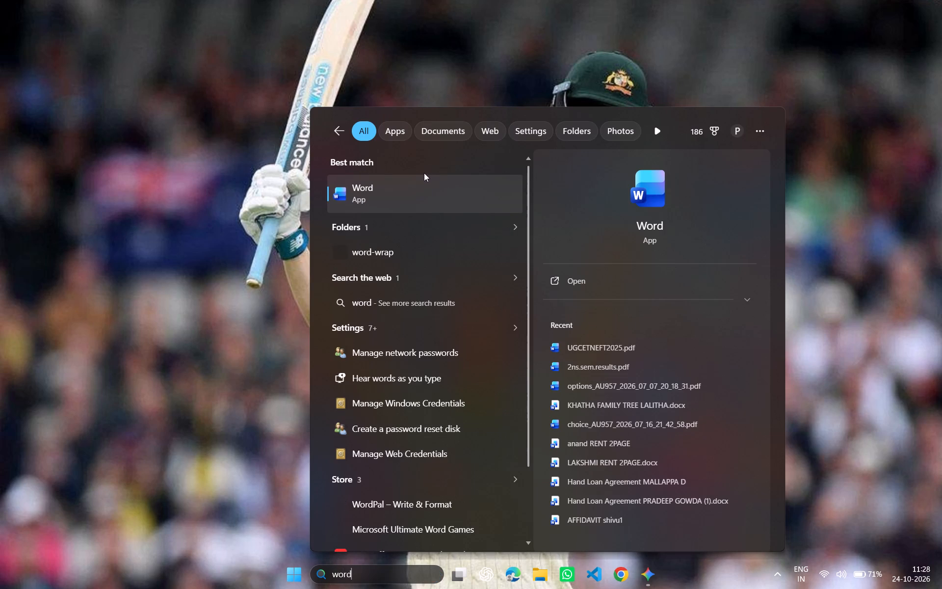
double_click(424, 178)
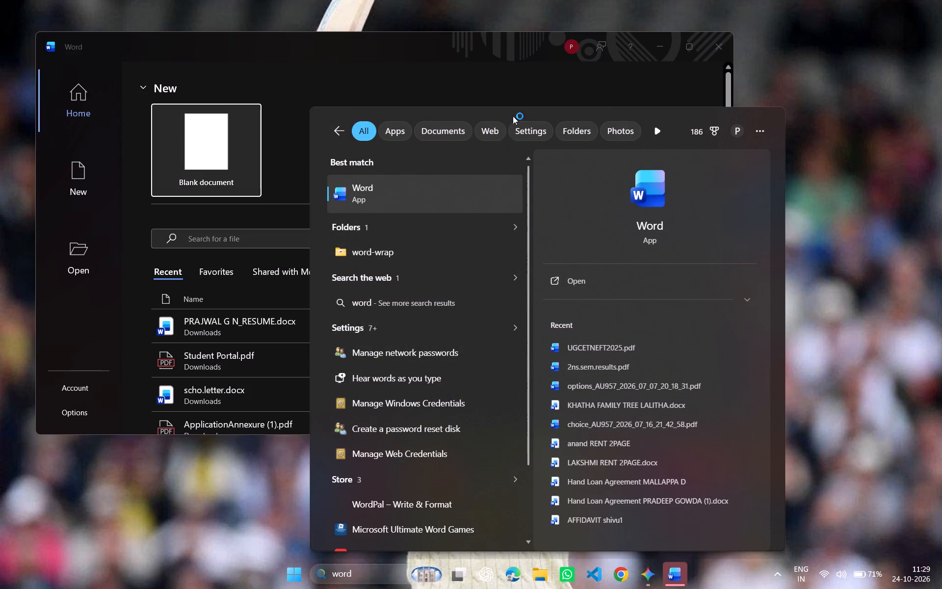
click(758, 94)
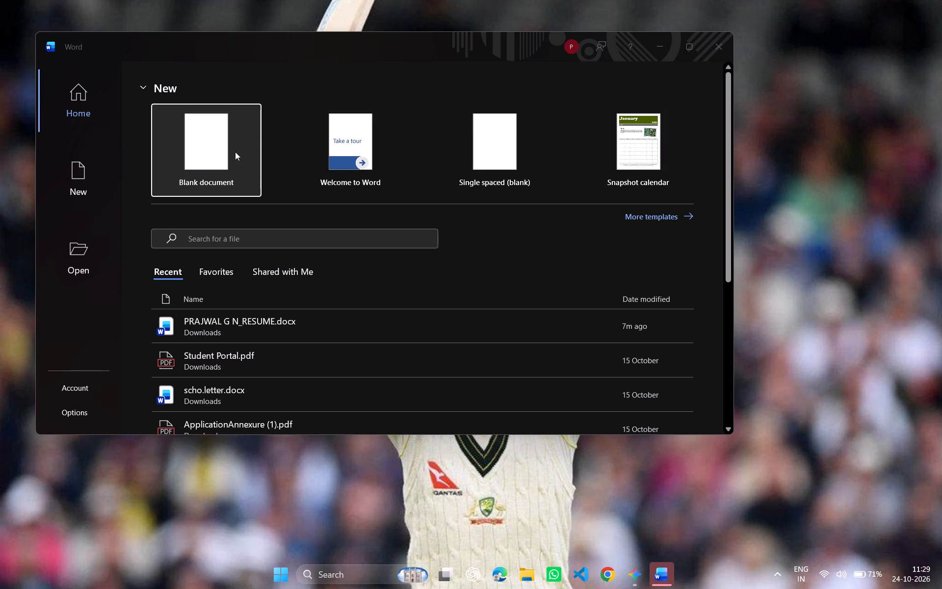
Create a new Word document from the Modern chronological cover letter template.
click(80, 186)
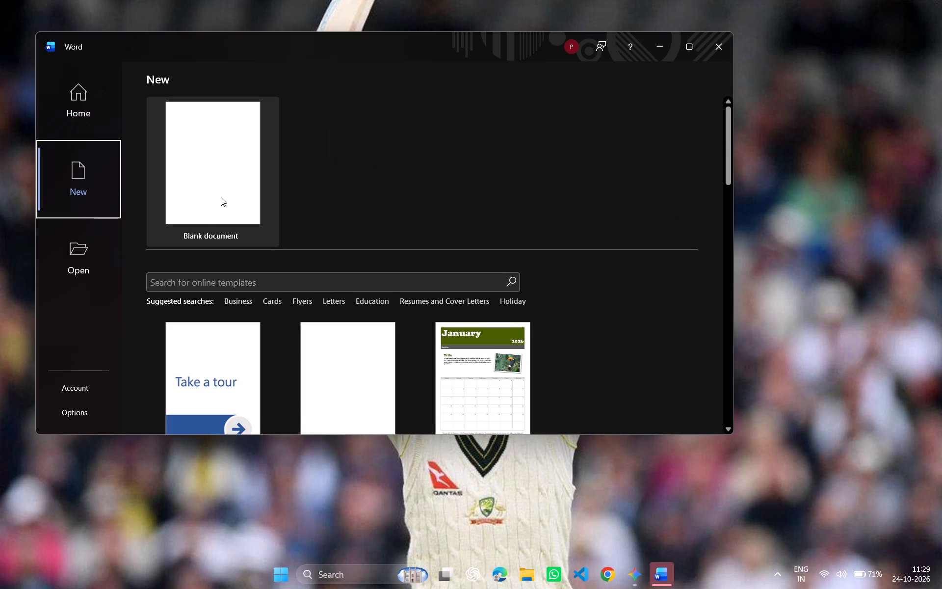
scroll(221, 197, down, 2)
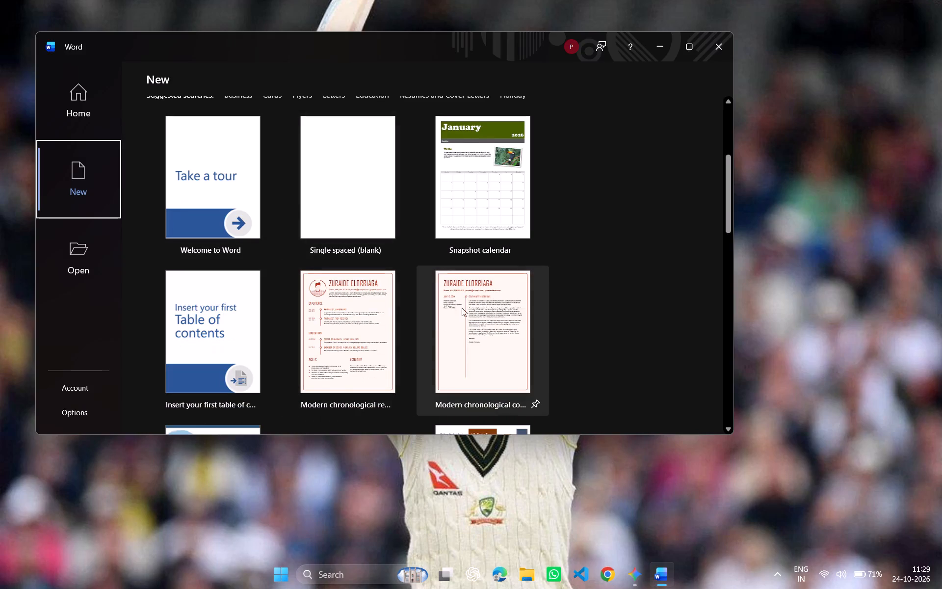
click(469, 311)
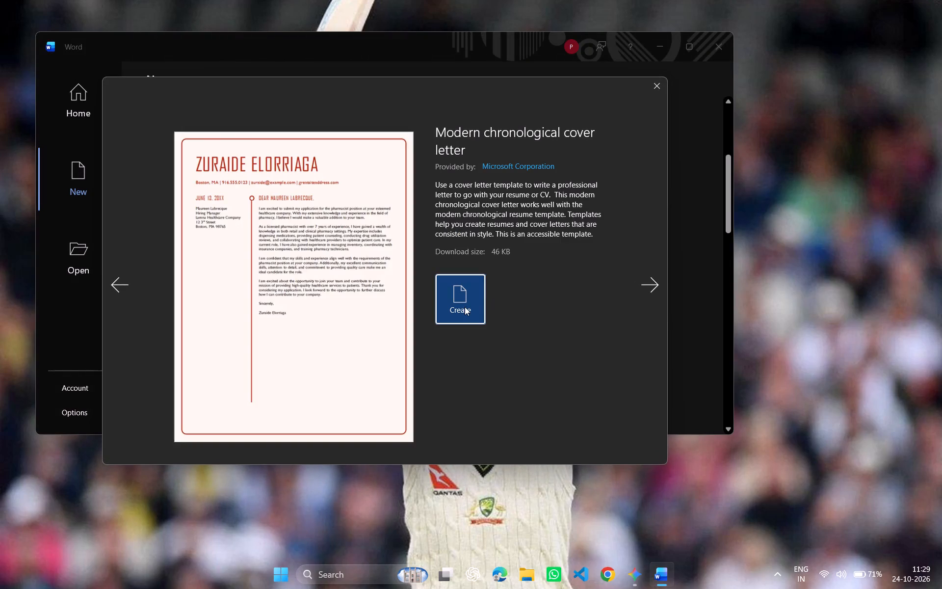
click(465, 307)
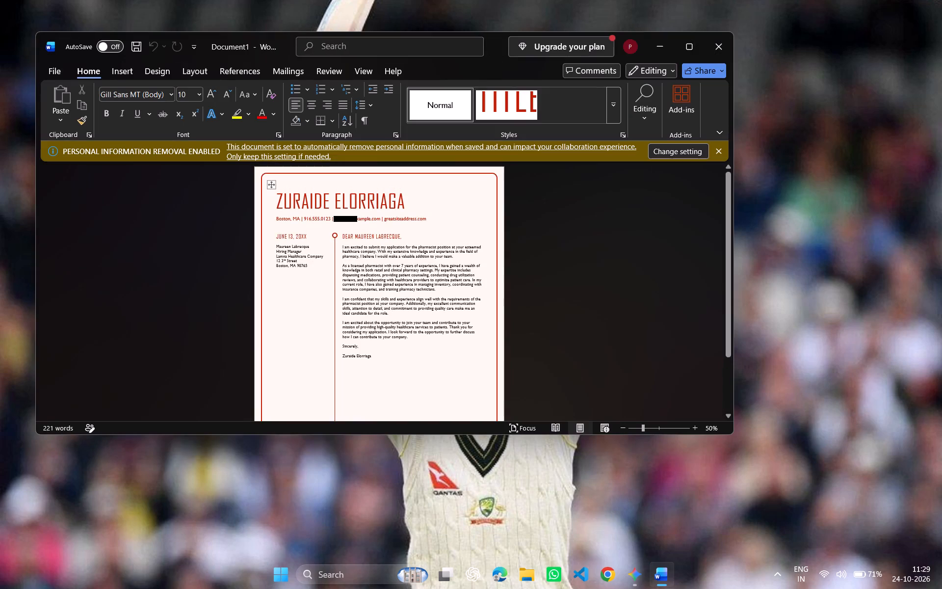
Maximise the document window and delete all the template's placeholder text, from the name heading to the closing signature.
click(681, 47)
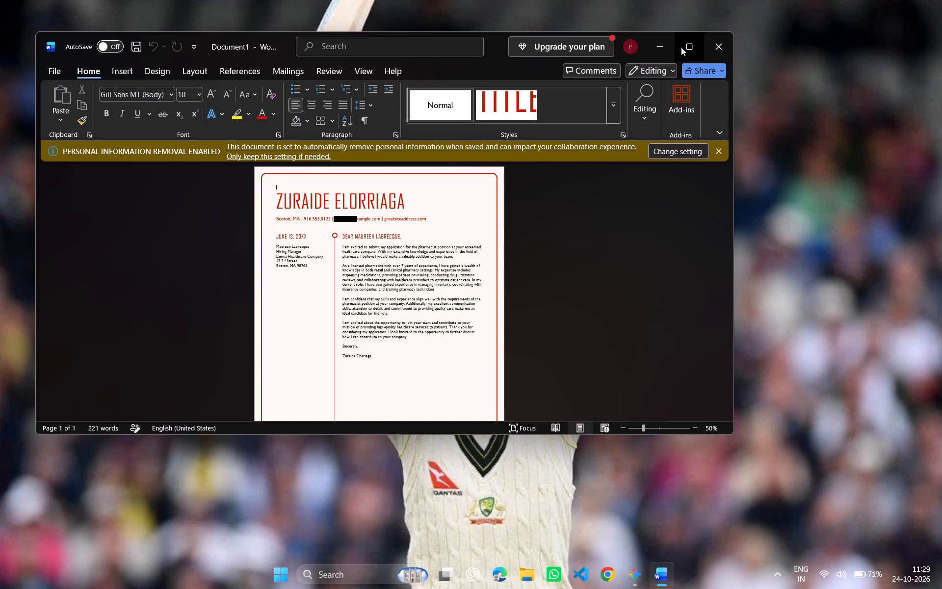
click(501, 356)
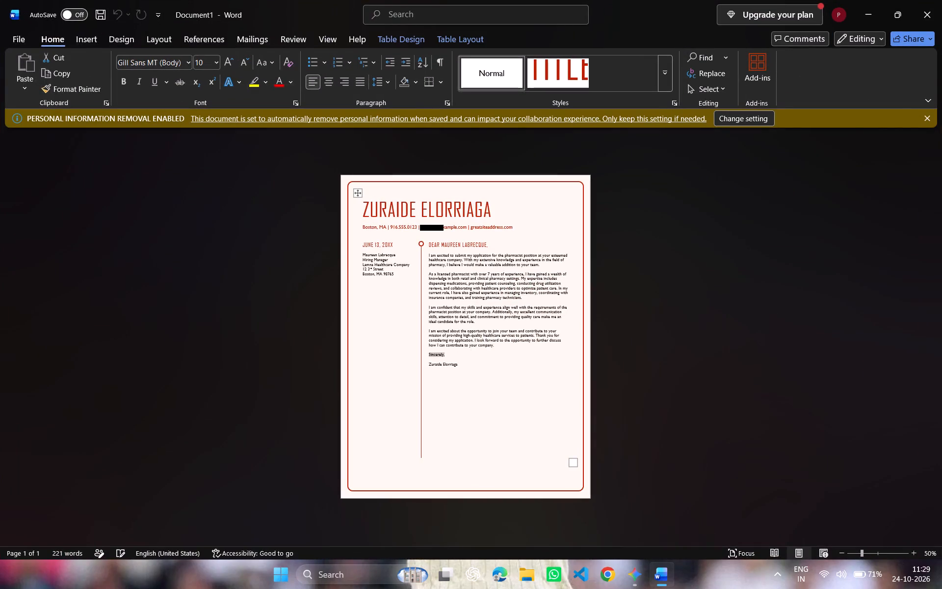
drag(486, 364, 442, 233)
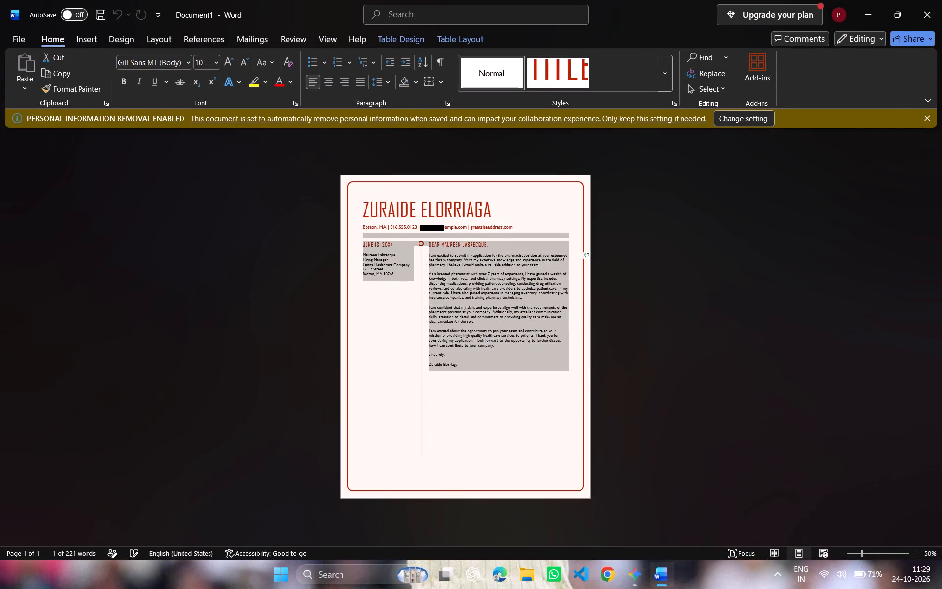
drag(442, 233, 422, 192)
key(Delete)
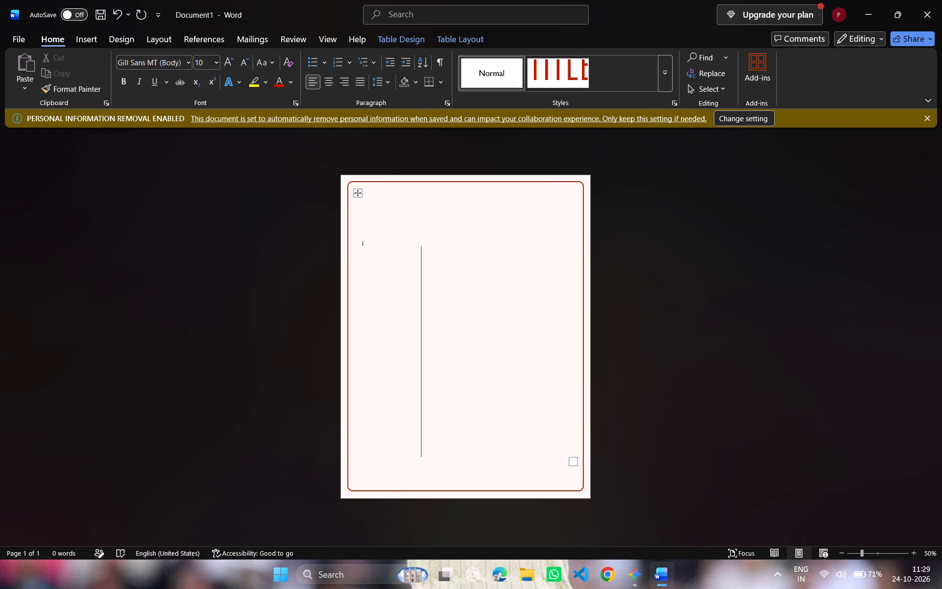
Place the insertion point in the empty name heading at the top of the cover letter page.
ctrl+scroll(523, 294, up, 5)
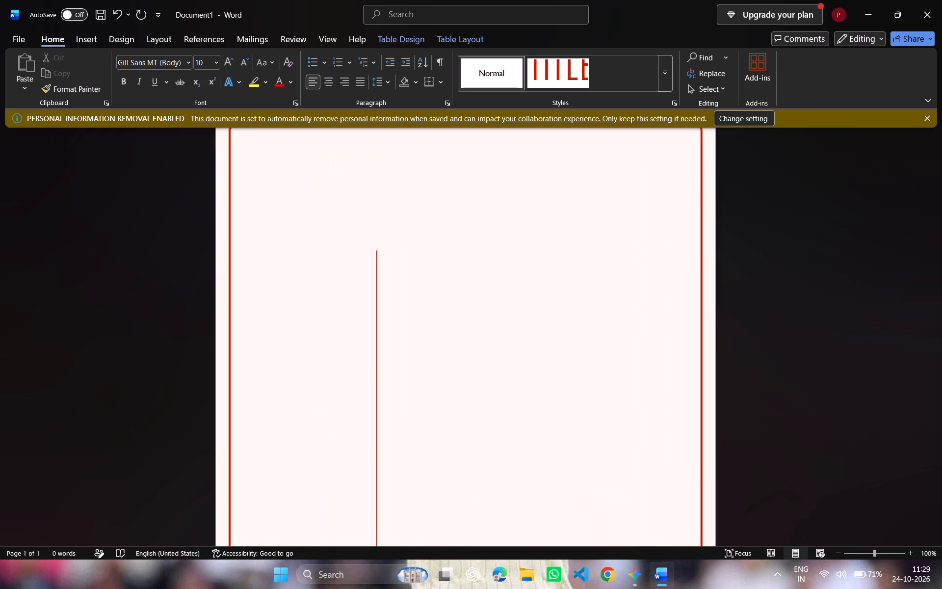
ctrl+scroll(526, 287, down, 5)
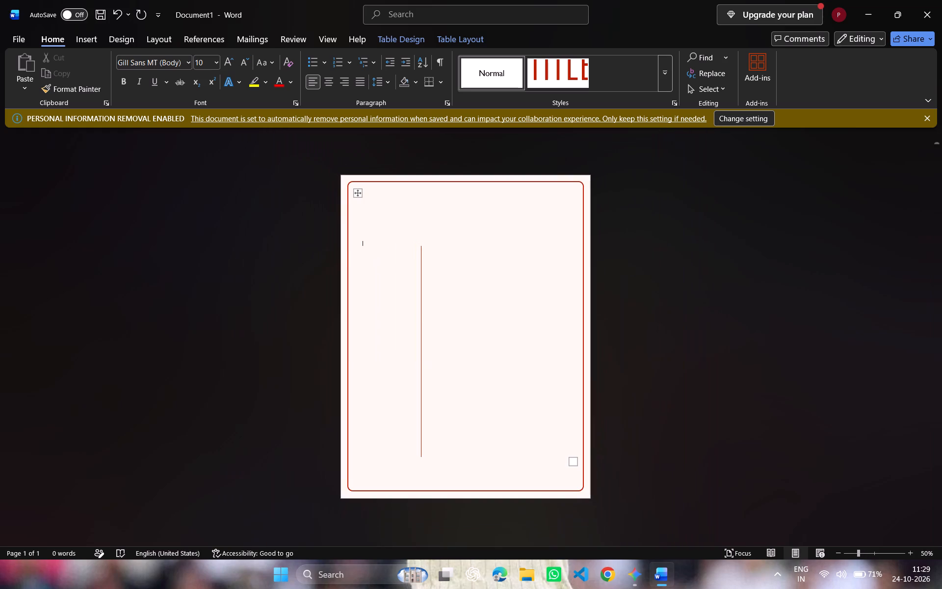
click(370, 209)
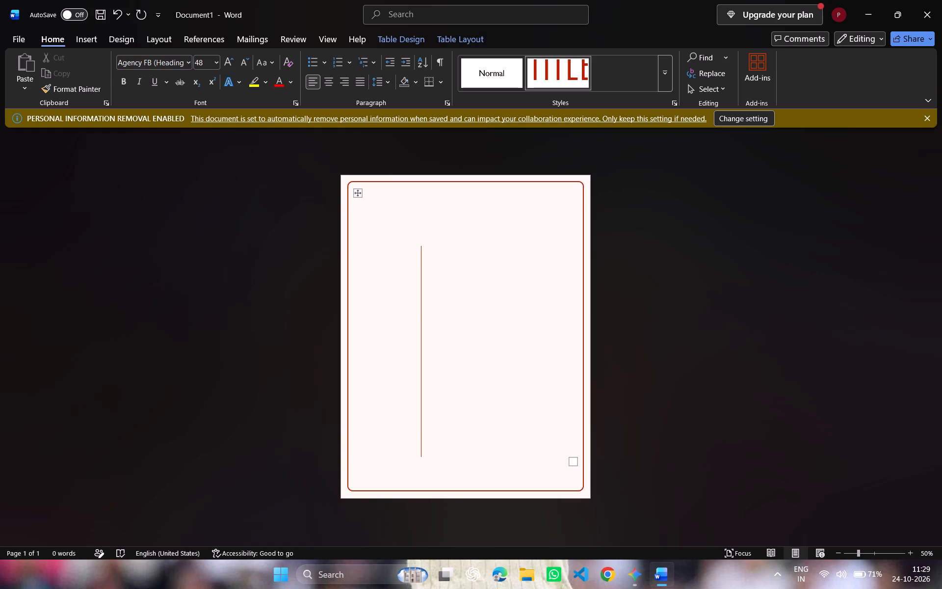
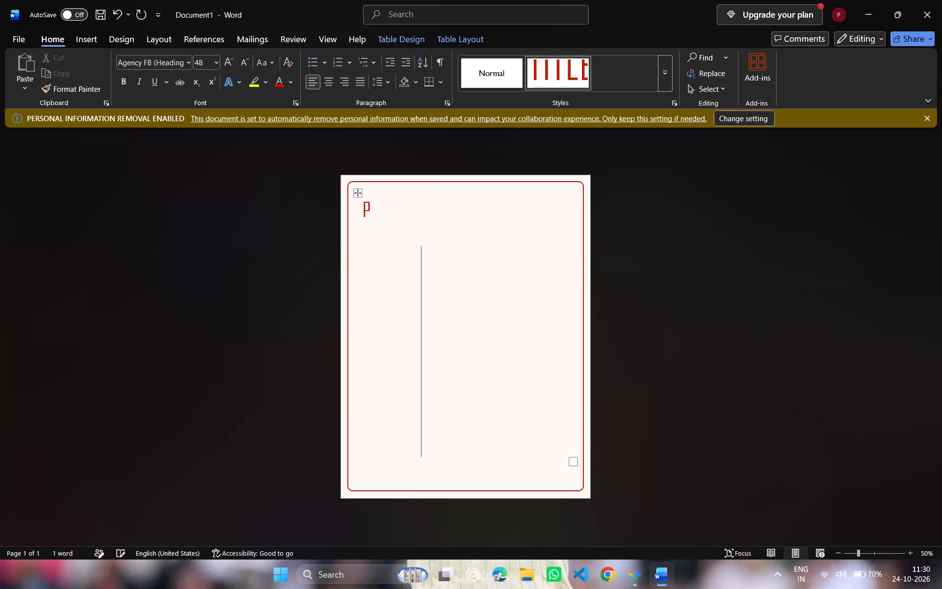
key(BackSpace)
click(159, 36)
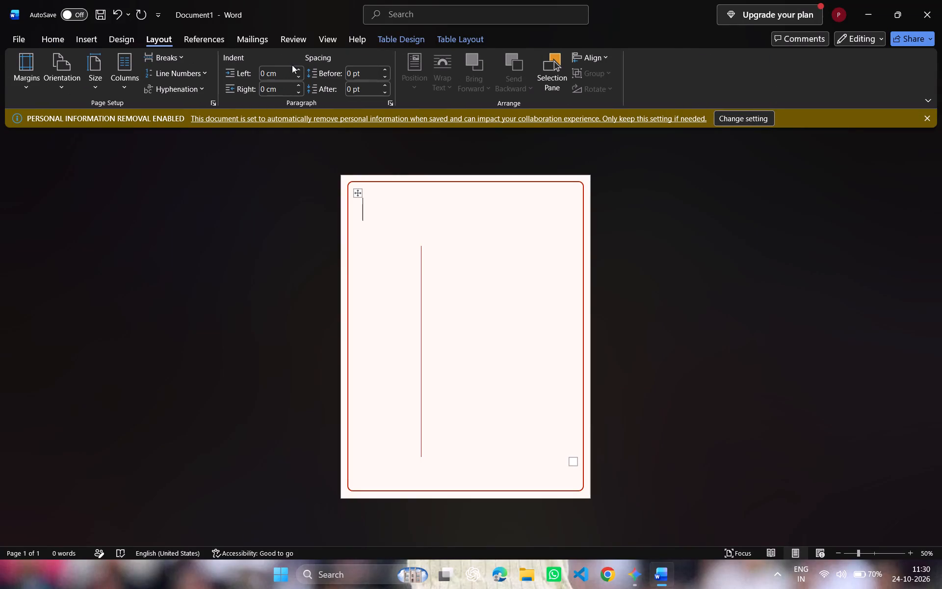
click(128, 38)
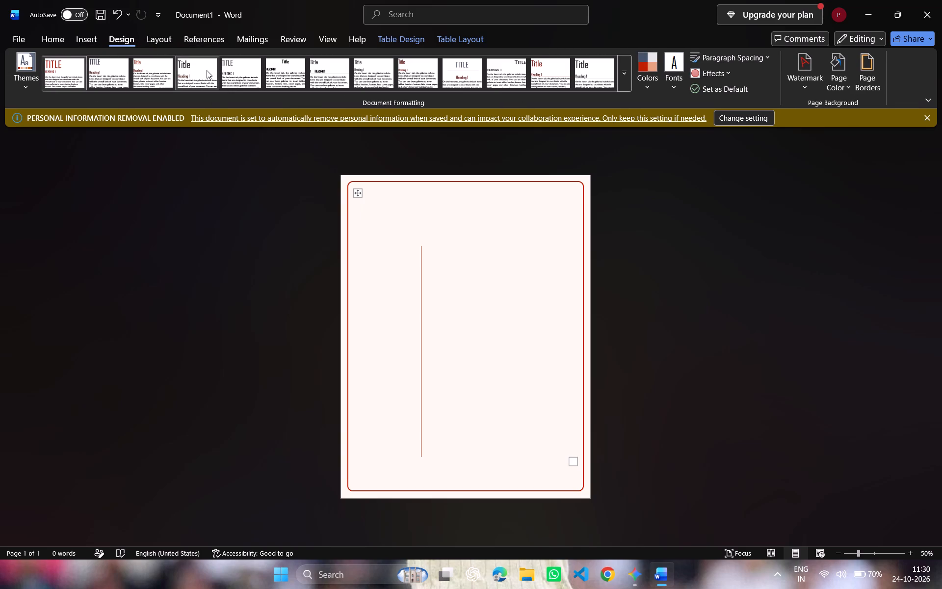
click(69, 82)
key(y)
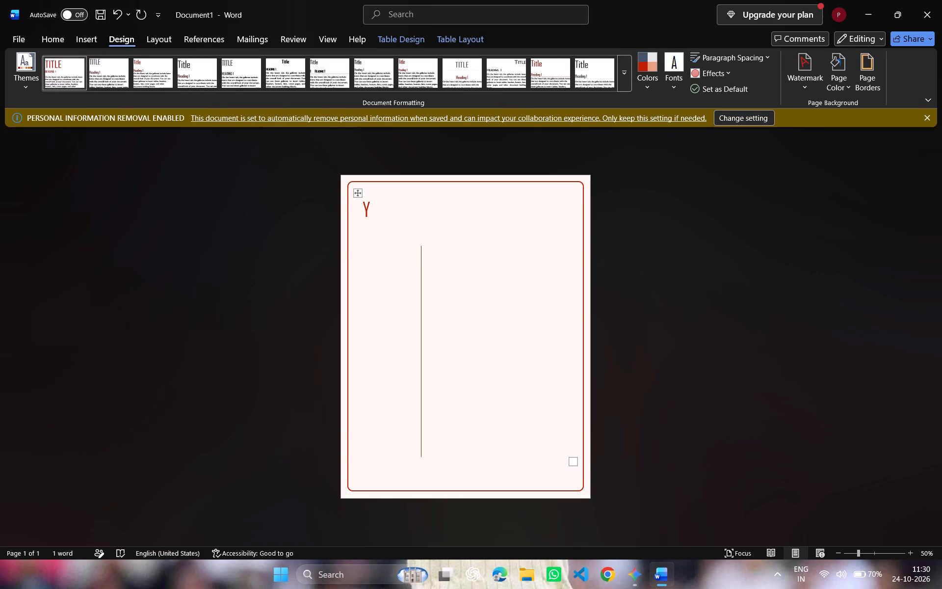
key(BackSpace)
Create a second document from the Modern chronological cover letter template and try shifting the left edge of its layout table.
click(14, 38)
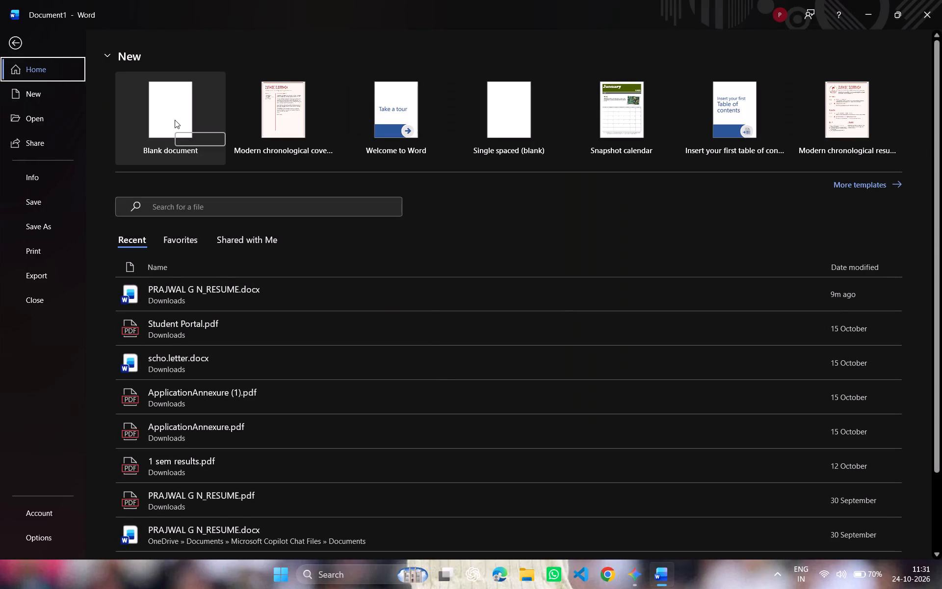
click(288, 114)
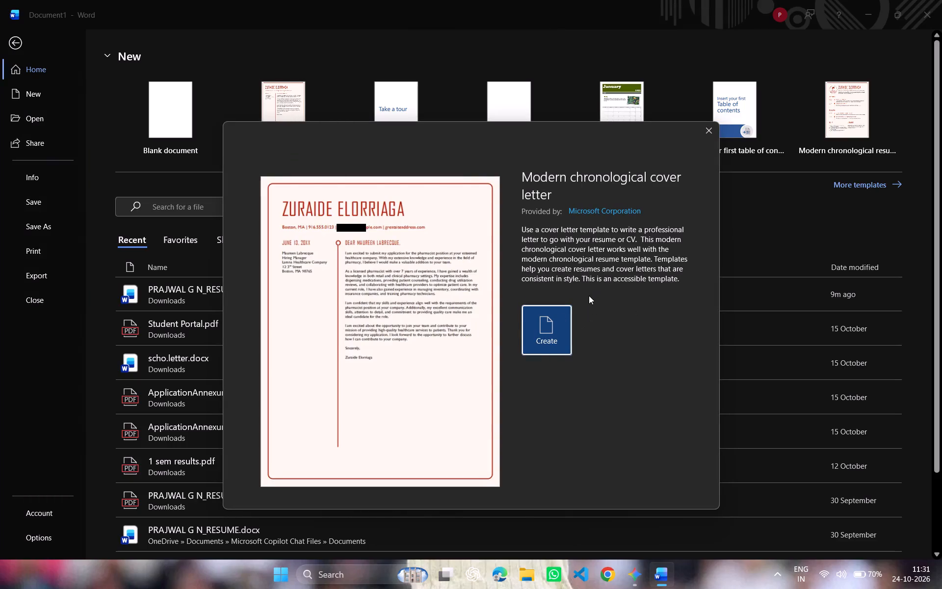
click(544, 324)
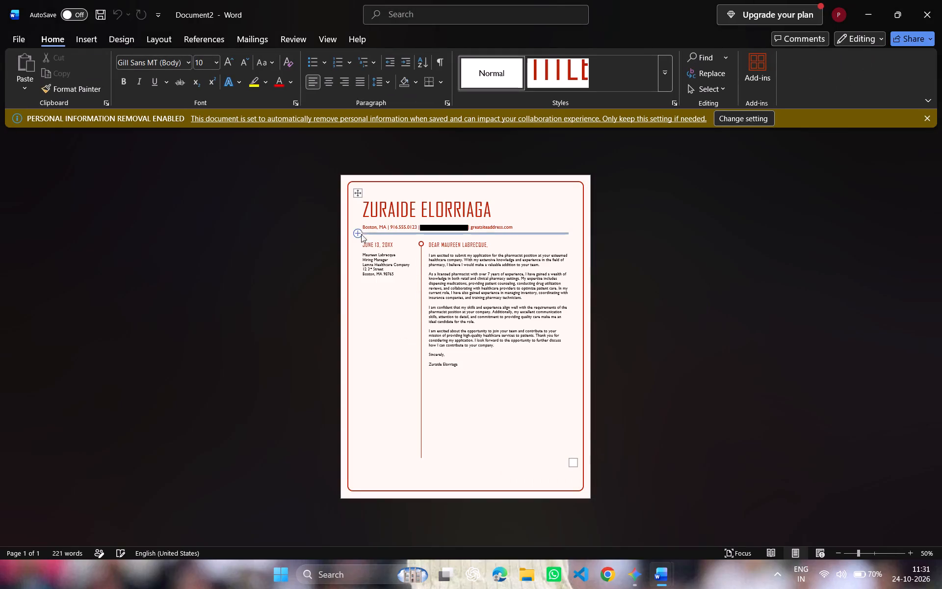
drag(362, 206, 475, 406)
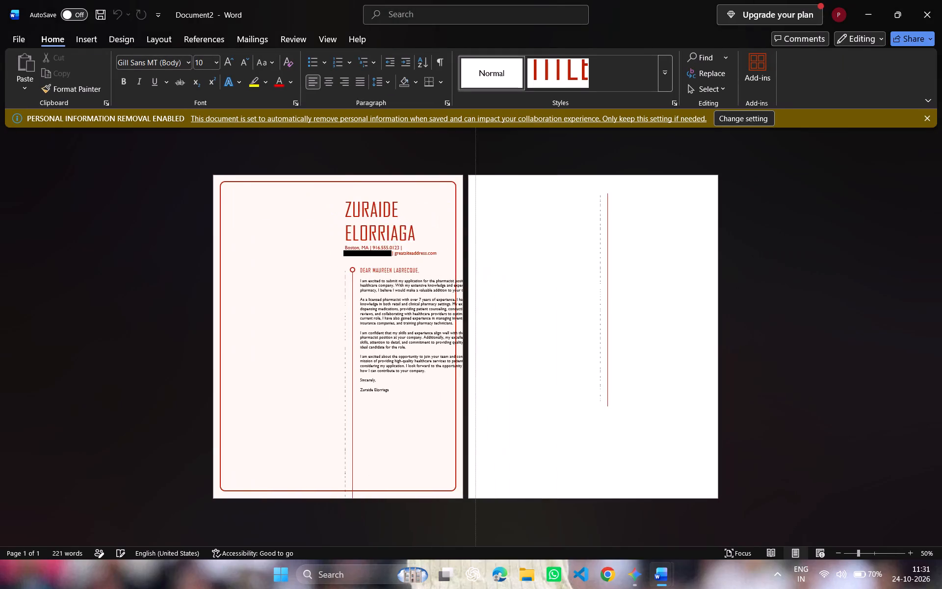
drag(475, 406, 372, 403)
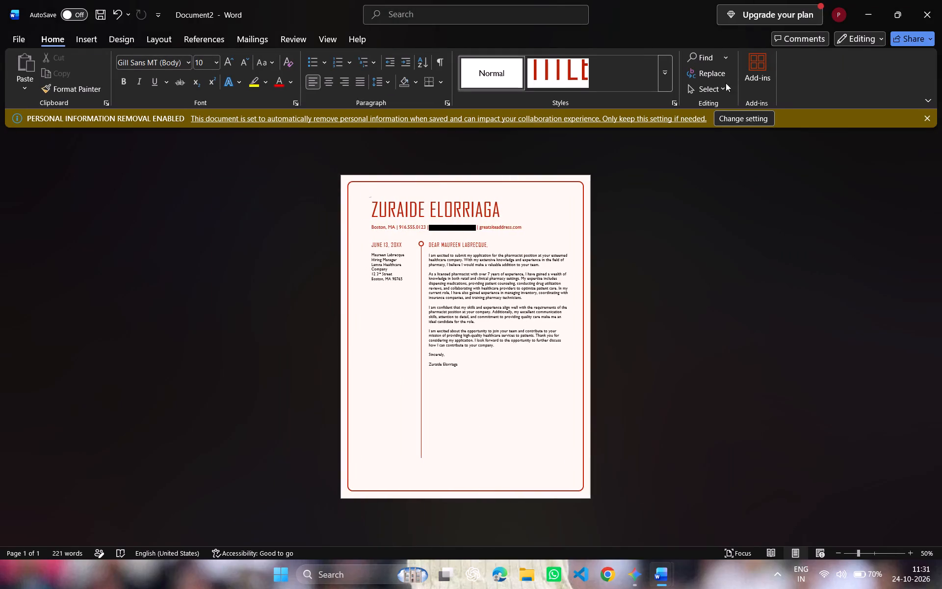
click(858, 8)
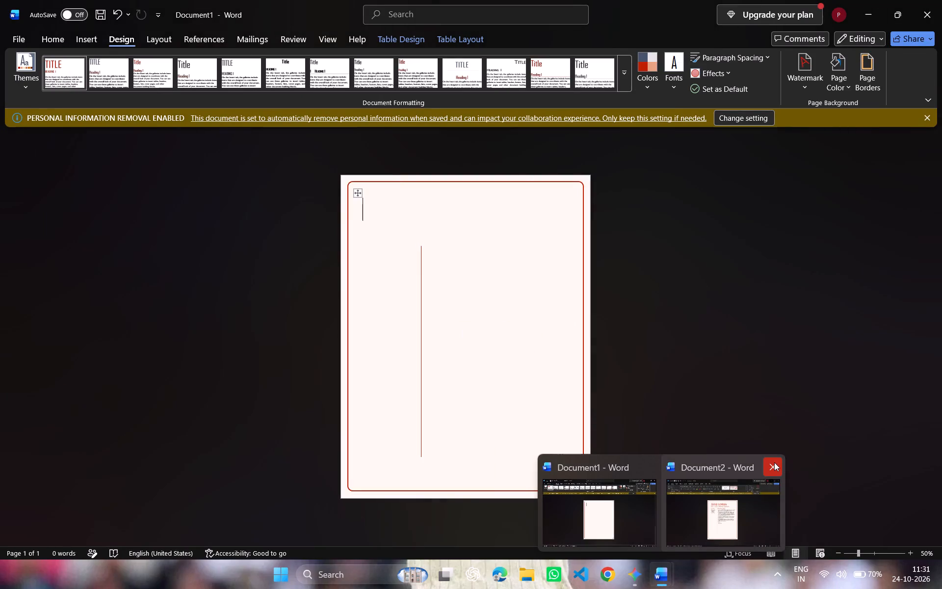
click(775, 462)
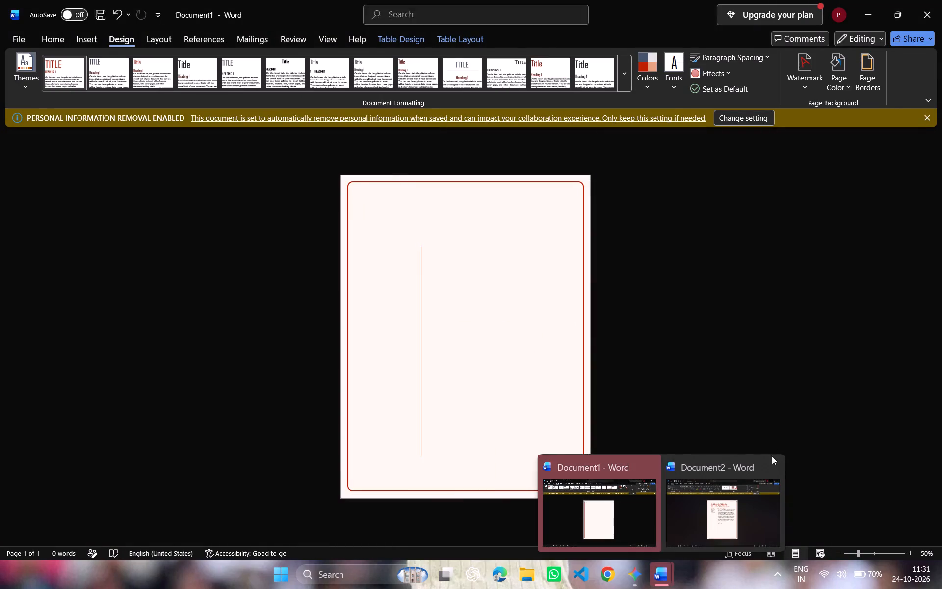
click(773, 467)
click(768, 473)
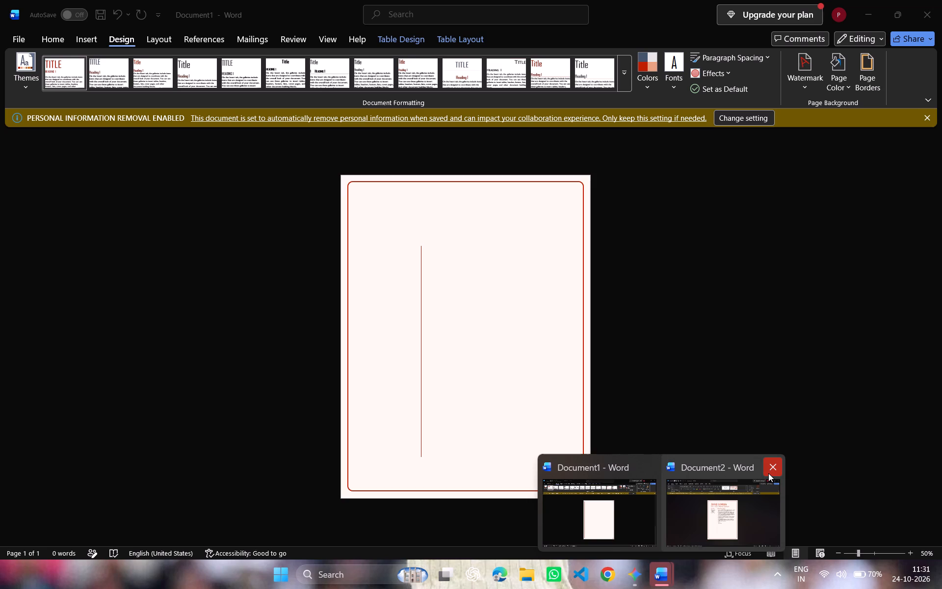
click(774, 469)
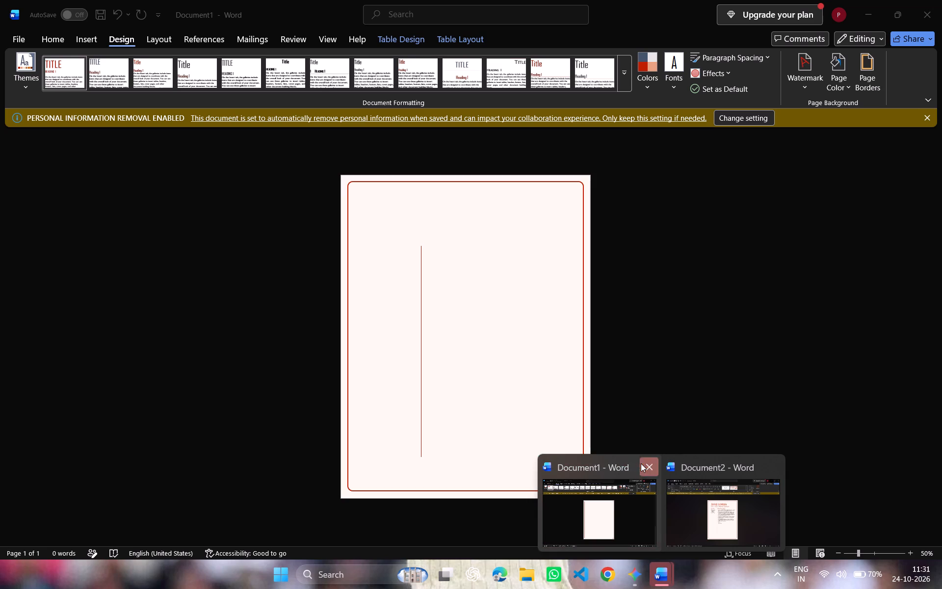
click(644, 462)
click(644, 462)
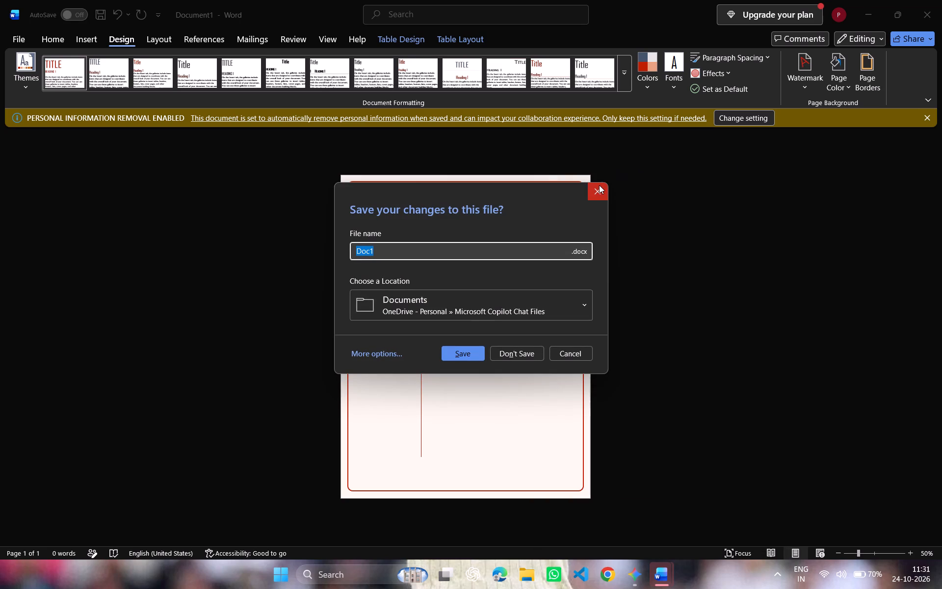
click(599, 185)
click(507, 351)
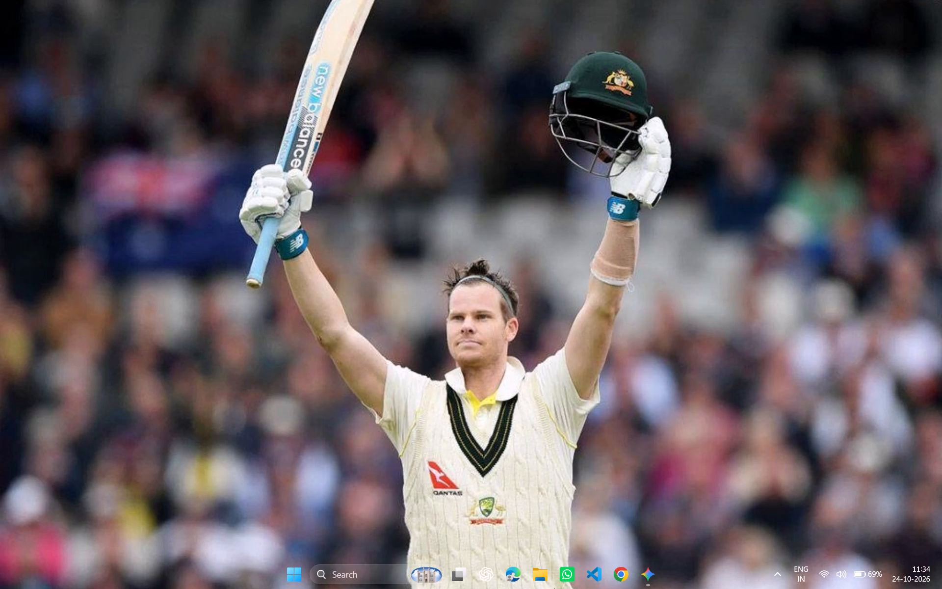
click(627, 567)
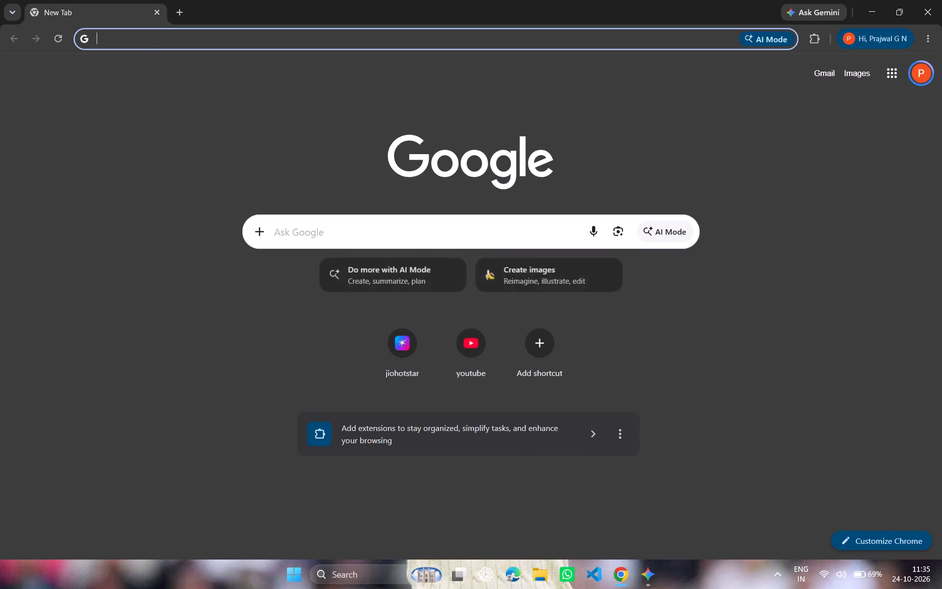
click(432, 240)
text(pdf to)
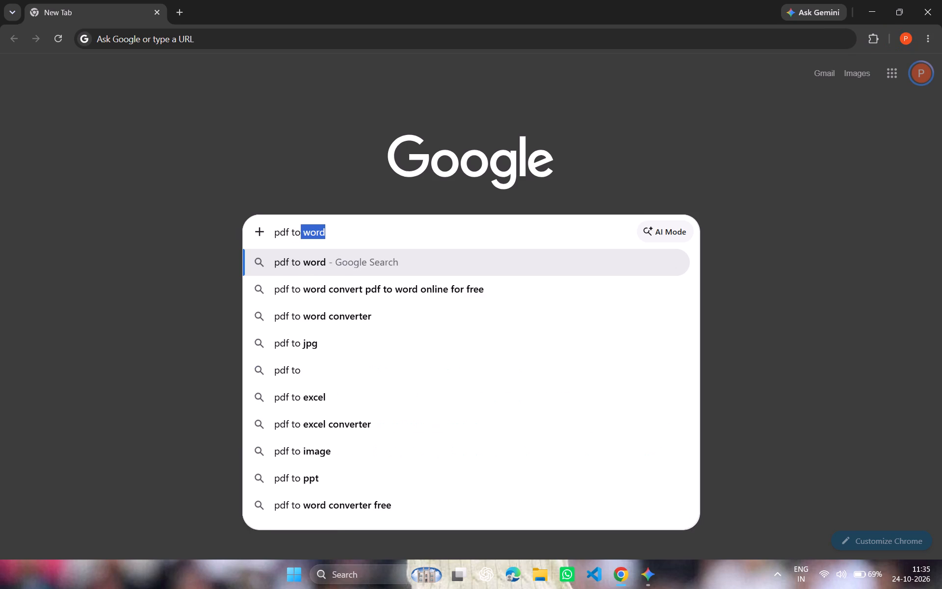
key(Return)
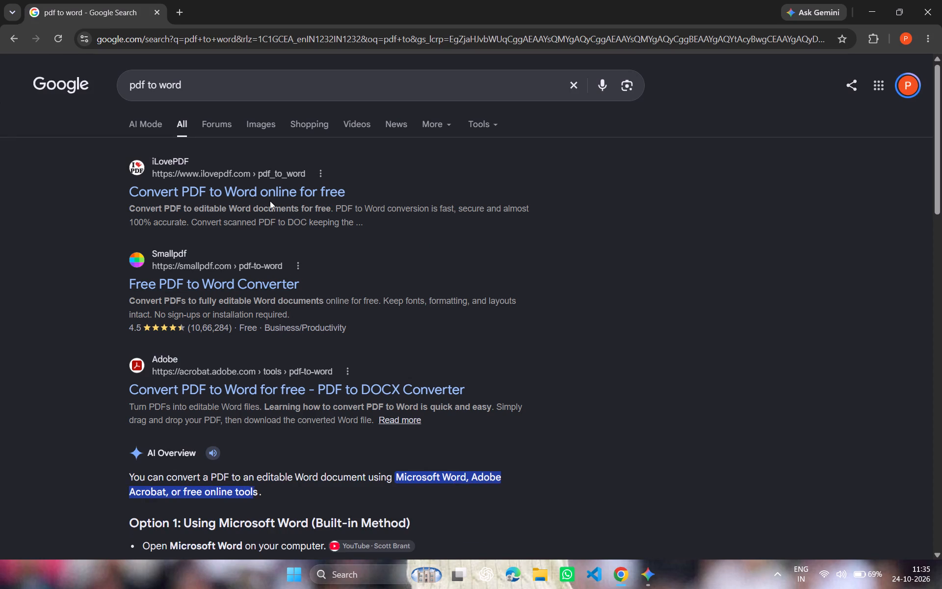
click(279, 195)
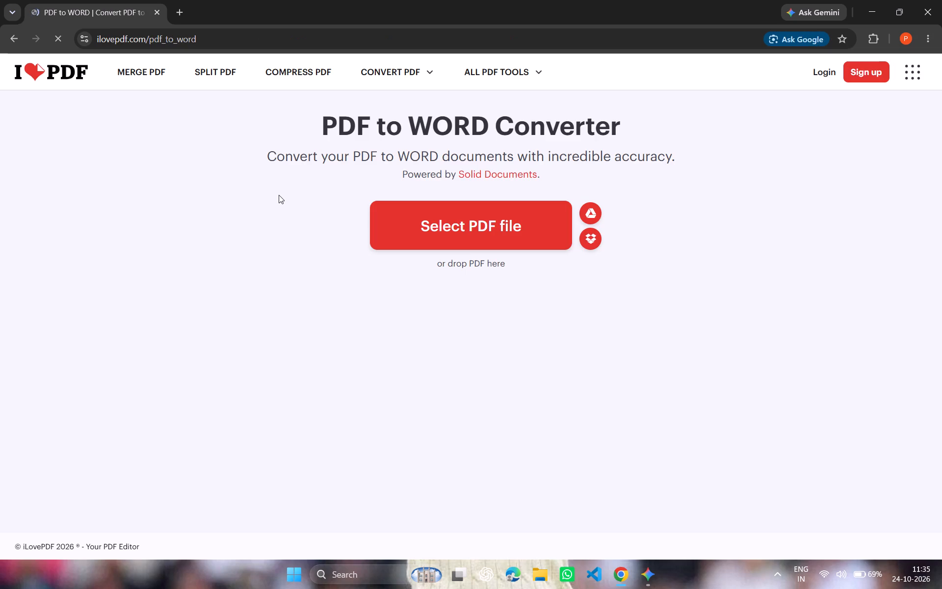
Upload the newly saved resume PDF from the Downloads folder to the converter.
click(502, 226)
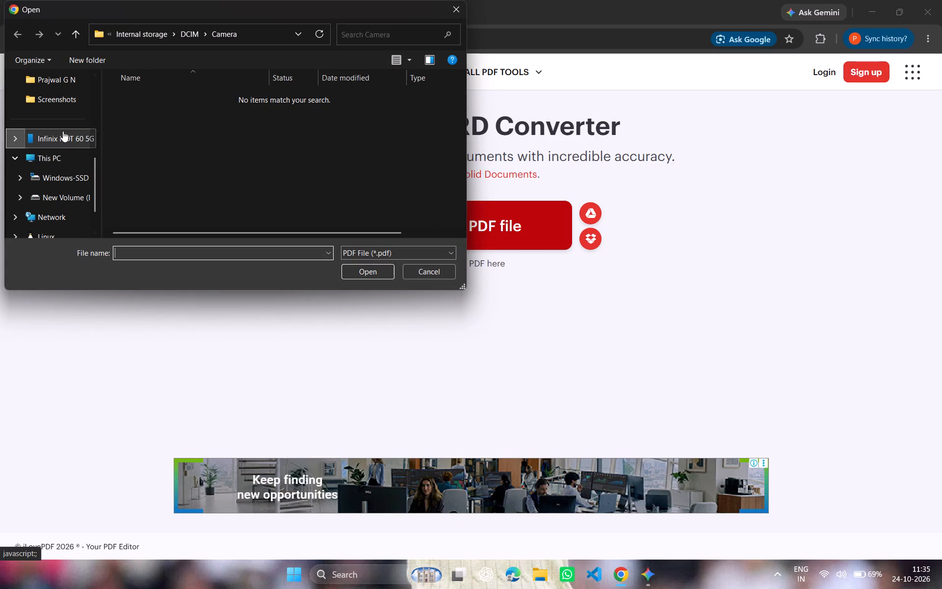
scroll(62, 126, up, 6)
click(68, 86)
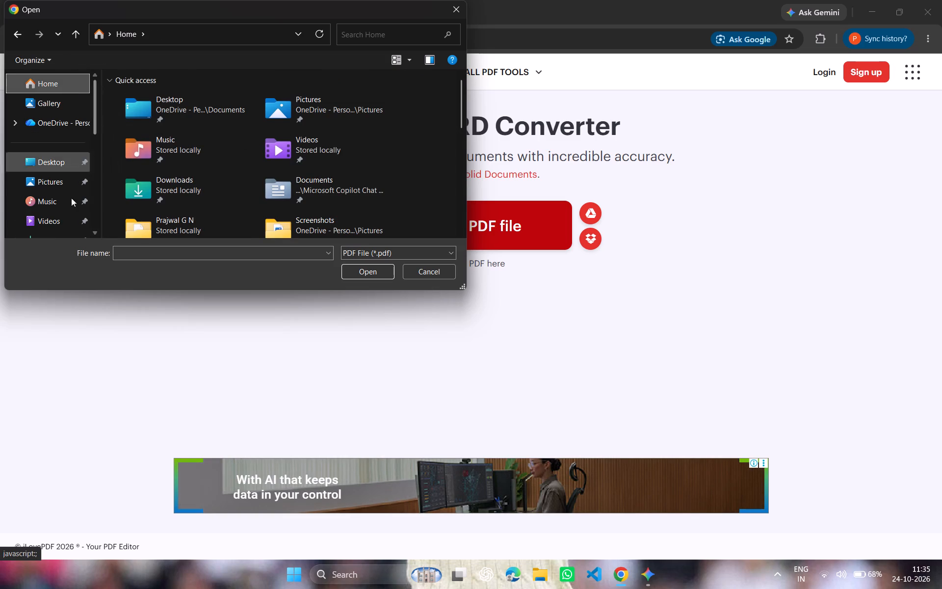
scroll(53, 211, down, 1)
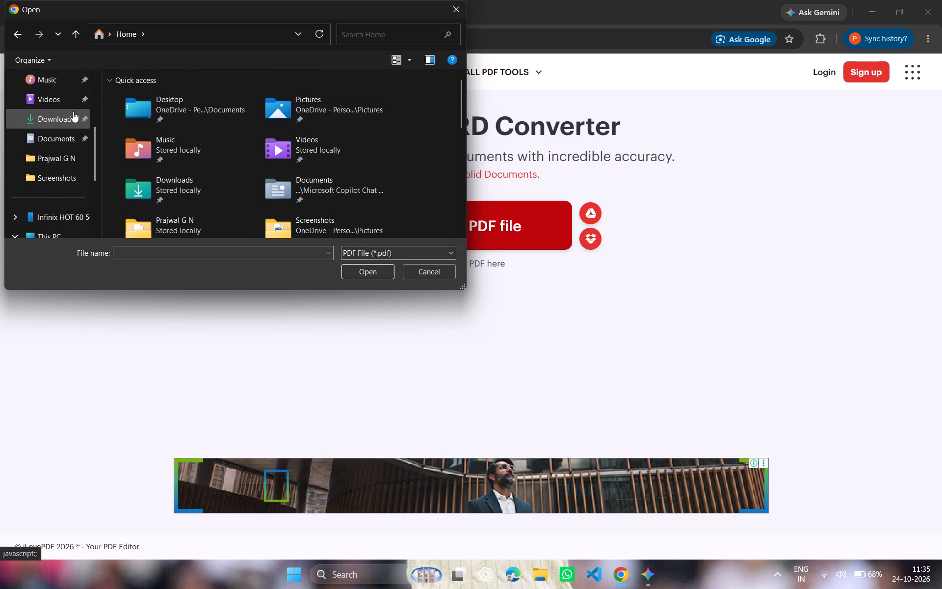
click(73, 111)
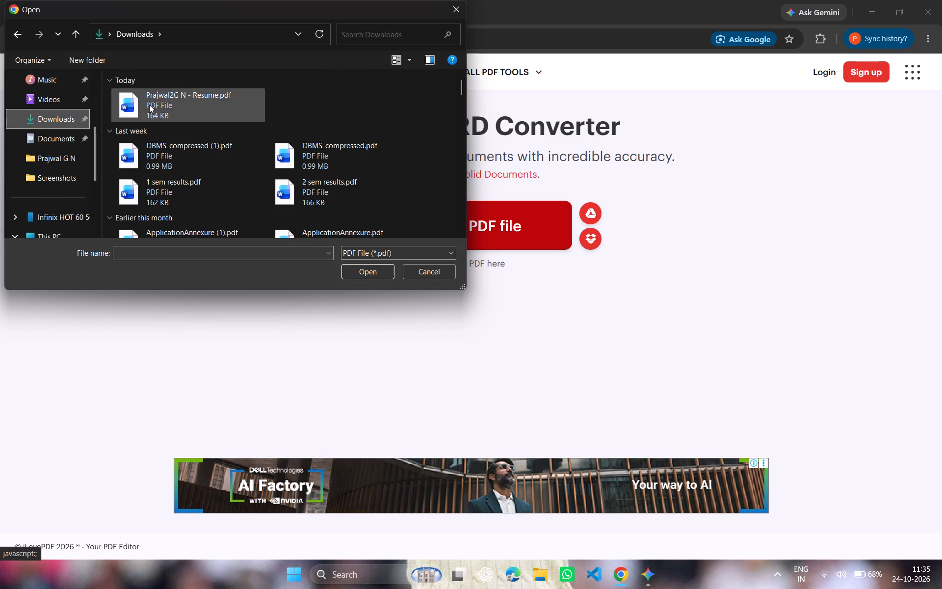
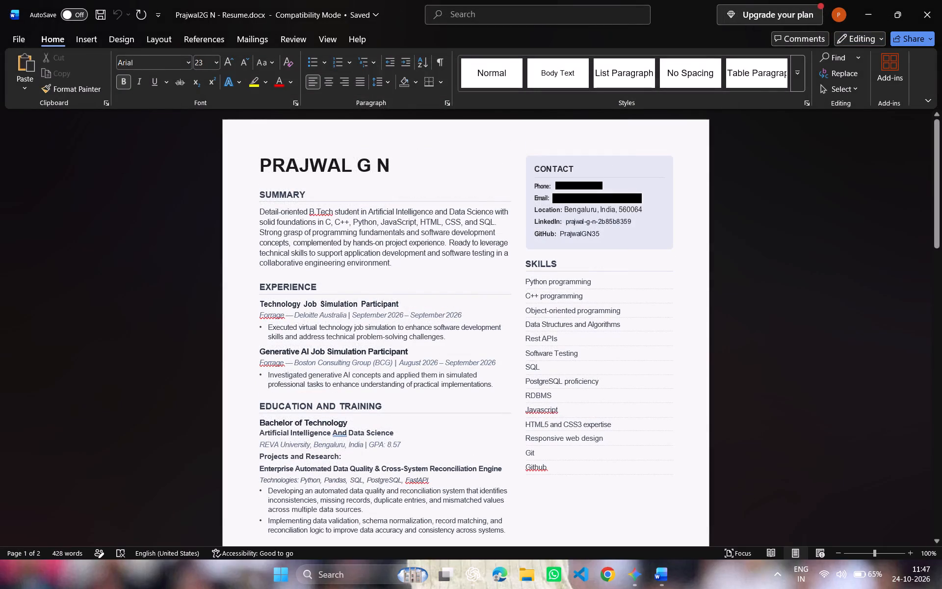
Replace the paragraph under the resume's SUMMARY heading with the copied ChatGPT summary.
drag(256, 212, 376, 267)
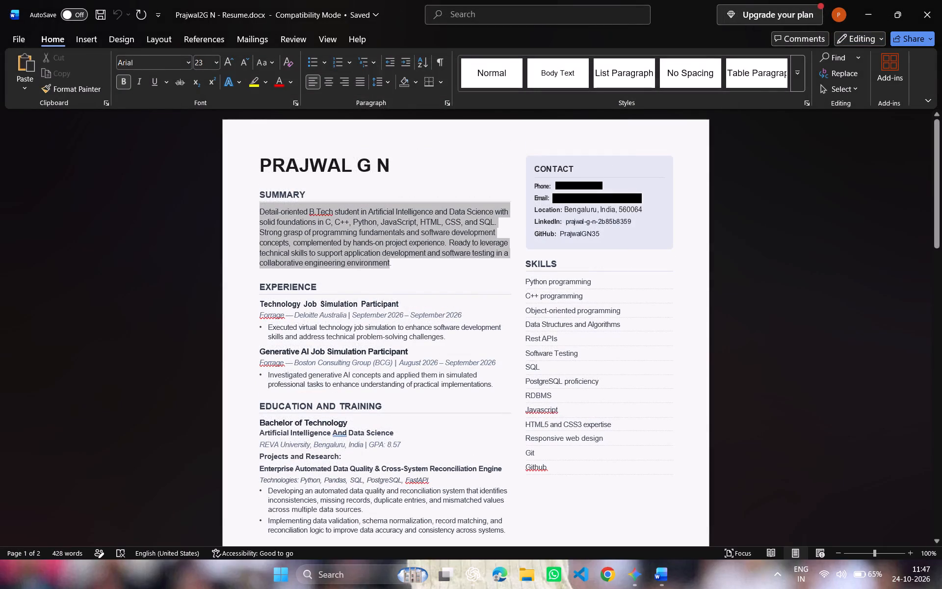
drag(376, 267, 376, 264)
key(Delete)
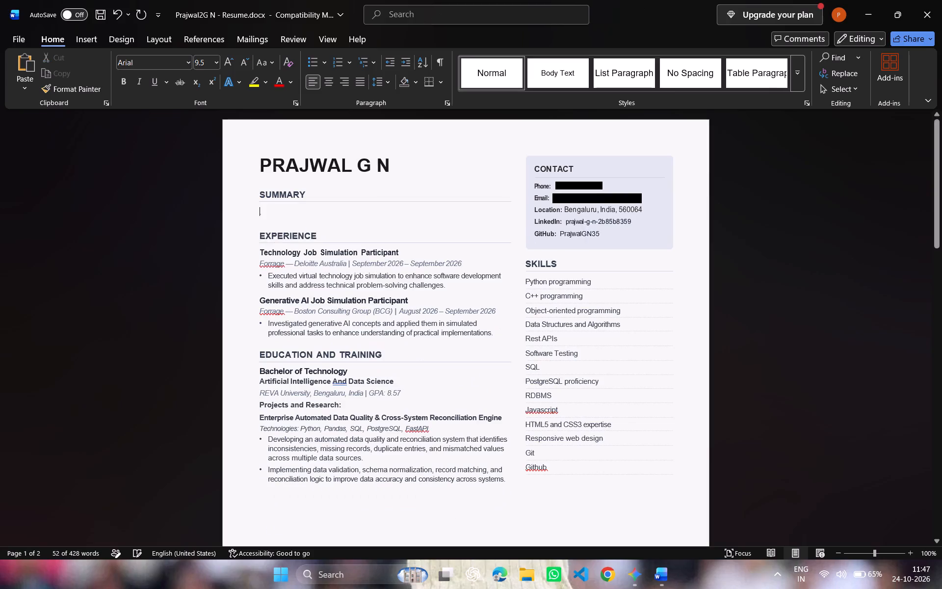
key(ctrl+v)
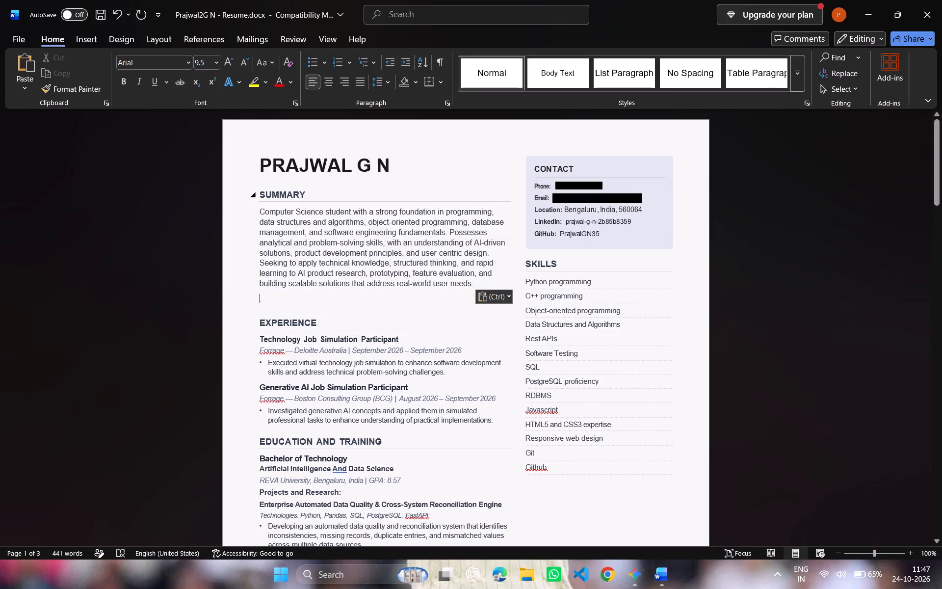
Replace "Computer Science" at the start of the summary with "B.Tech in AI and Data Science".
click(327, 213)
click(323, 212)
key(Left)
key(Left)
key(Right)
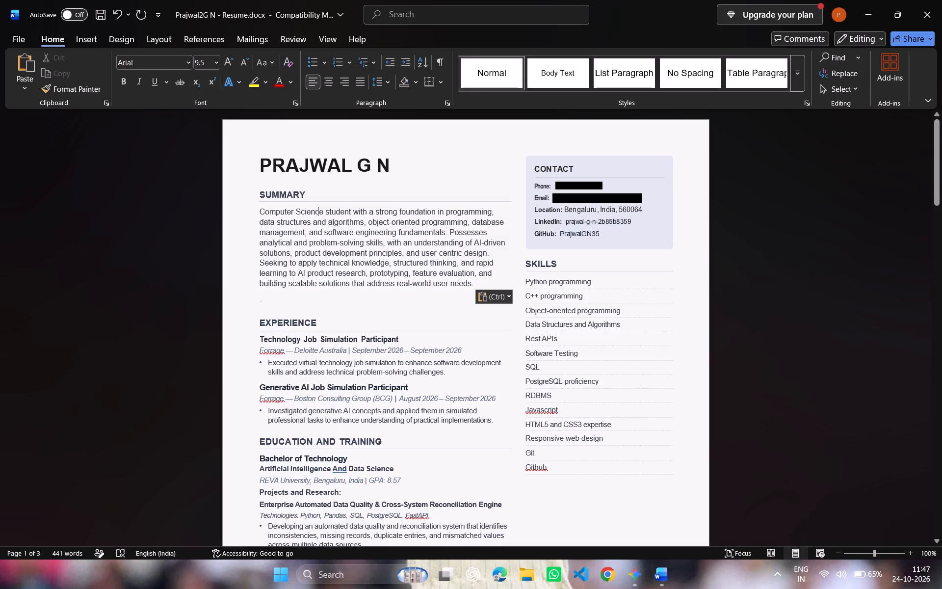
key(Right)
key(BackSpace)
key(BackSpace)
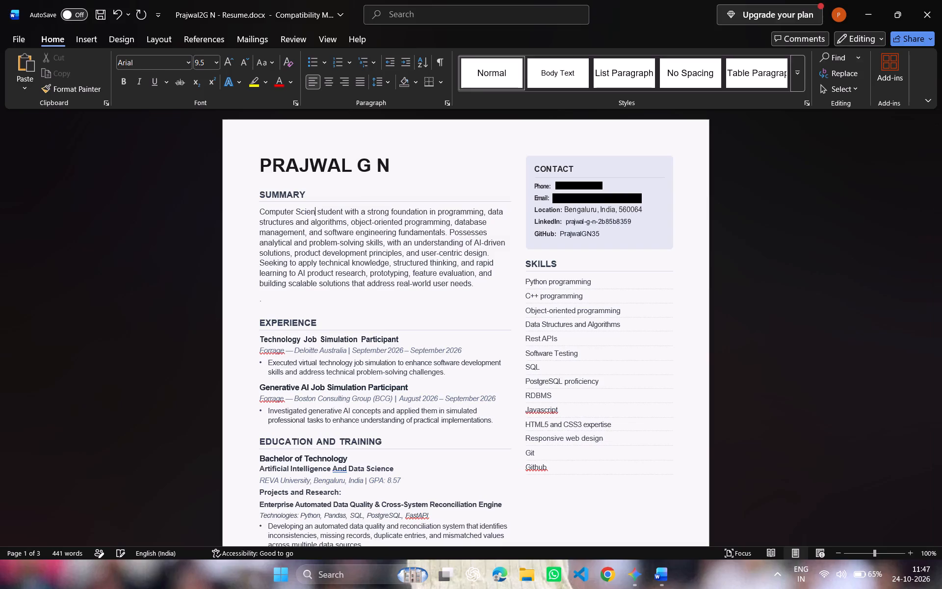
key(BackSpace)
key(BackSpace)
key(BackSpace)
key(BackSpace)
key(BackSpace)
key(BackSpace)
key(BackSpace)
key(BackSpace)
key(BackSpace)
key(BackSpace)
key(BackSpace)
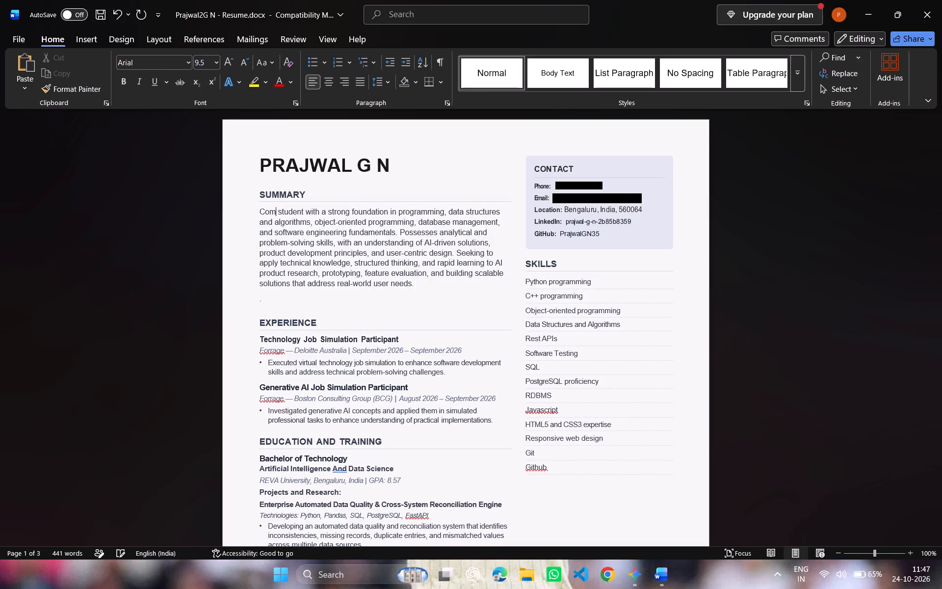
key(BackSpace)
key(BackSpace)
key(BackSpace)
key(b)
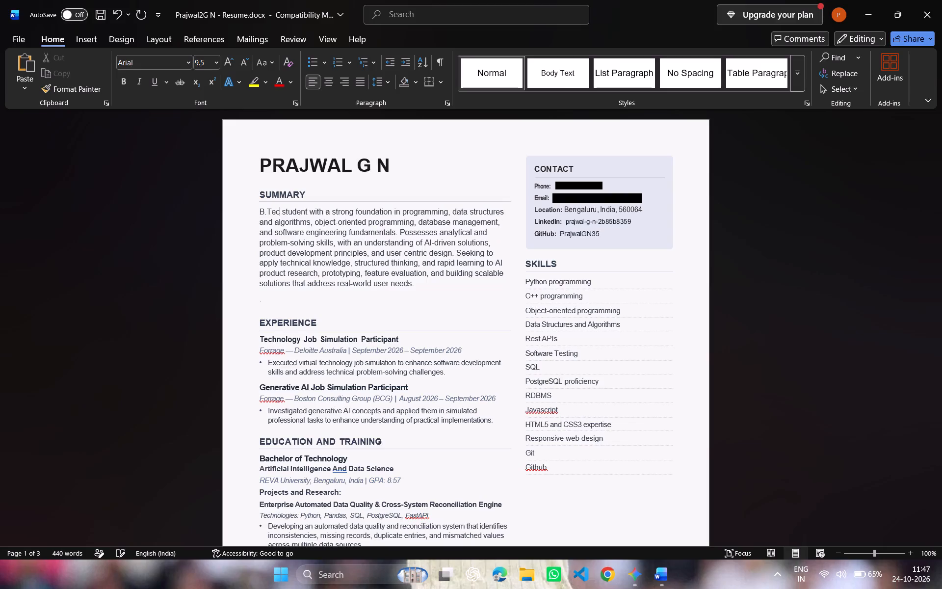
text(in)
key(space)
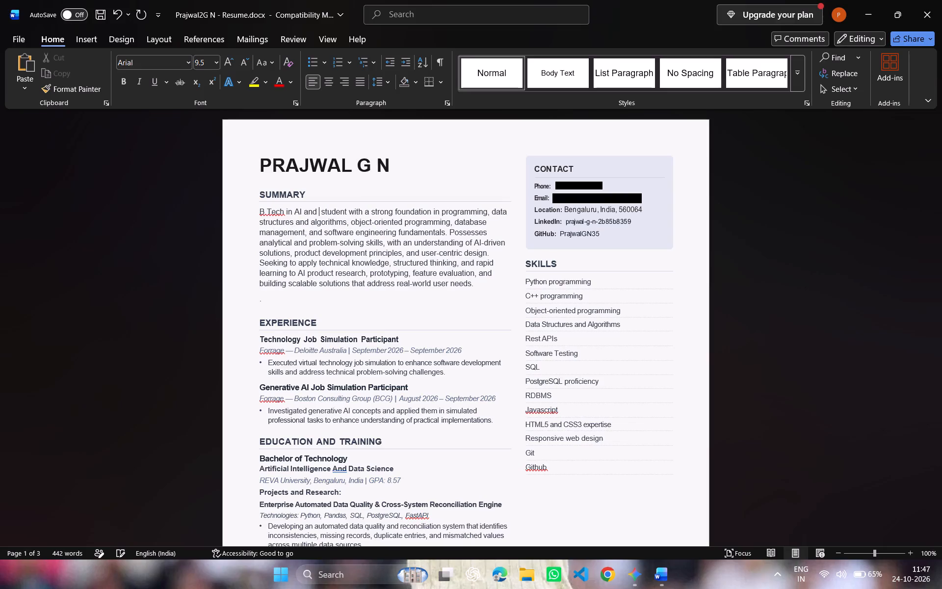
text(ata Science)
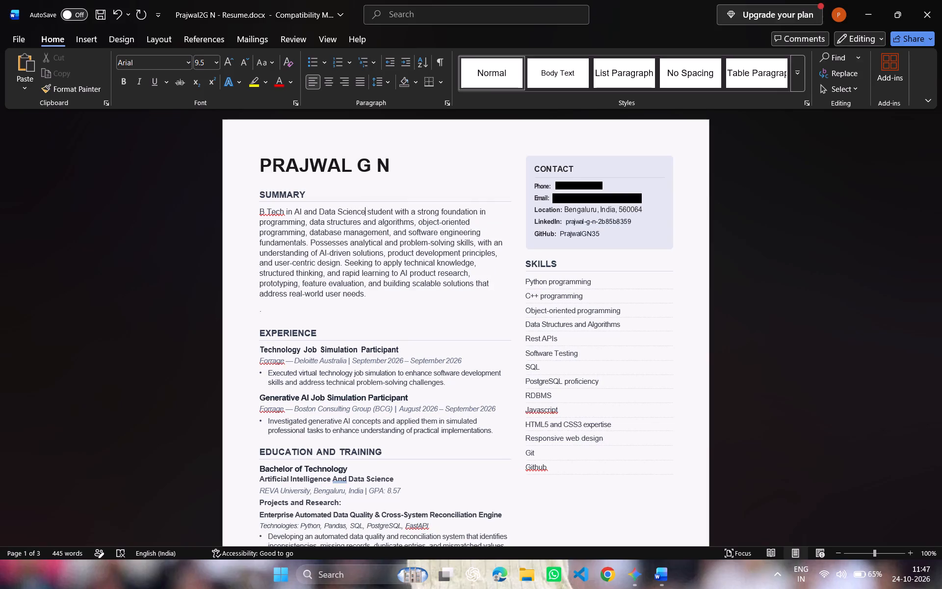
key(space)
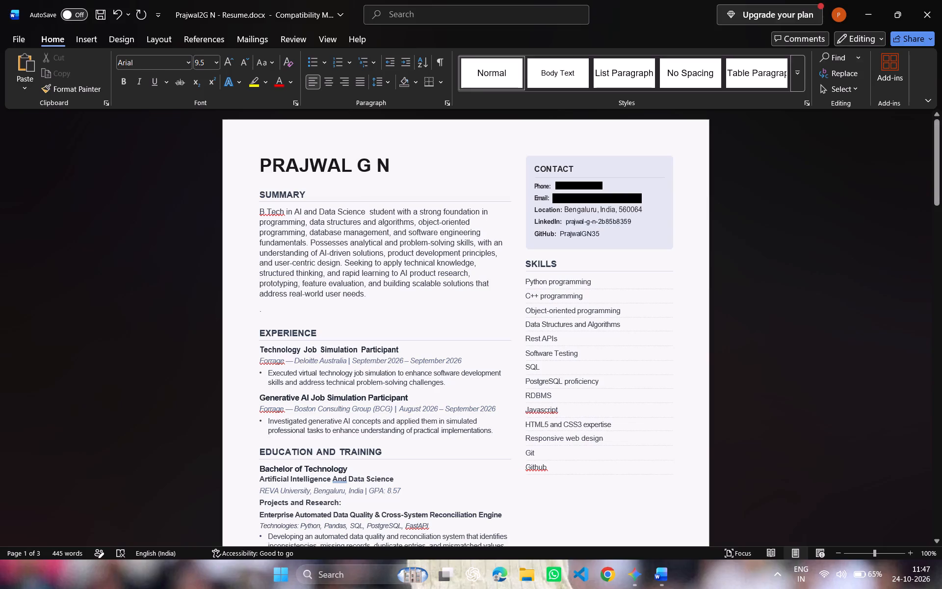
Correct the spelling of "Forage" in both job simulation entries under EXPERIENCE.
click(274, 360)
key(BackSpace)
click(272, 409)
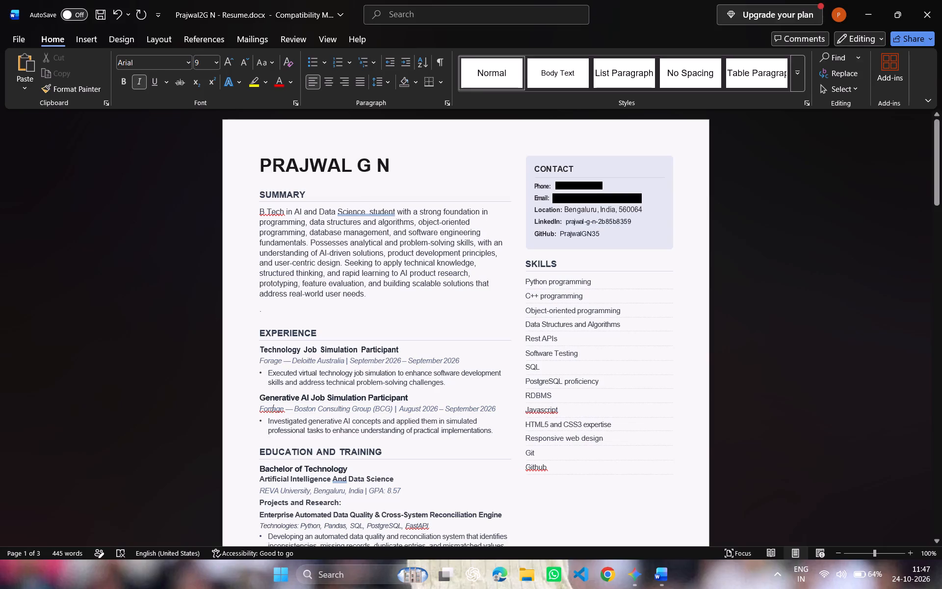
key(BackSpace)
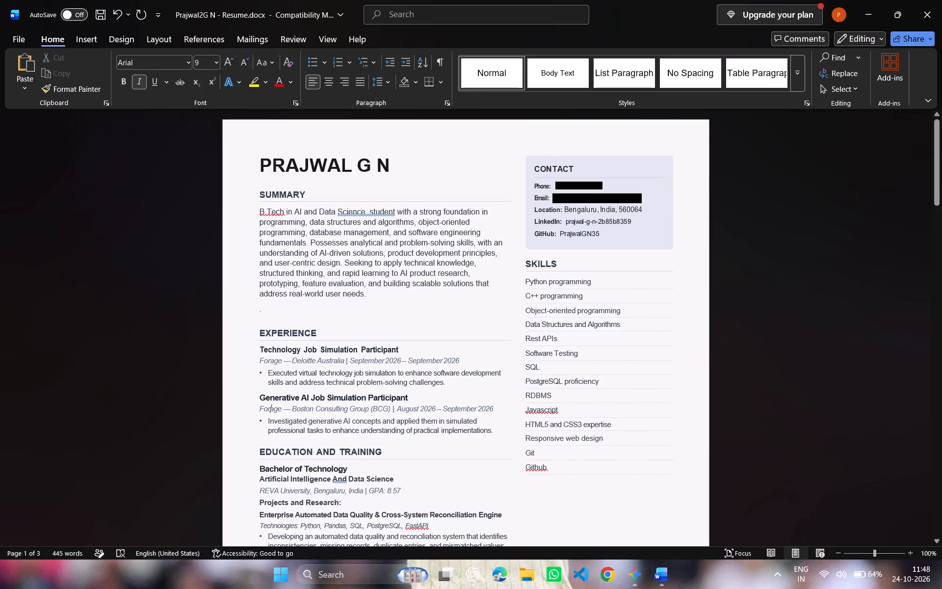
Shorten the Deloitte Australia entry's date range to the single date "September 2026".
click(409, 359)
key(BackSpace)
key(BackSpace)
key(BackSpace)
key(BackSpace)
key(BackSpace)
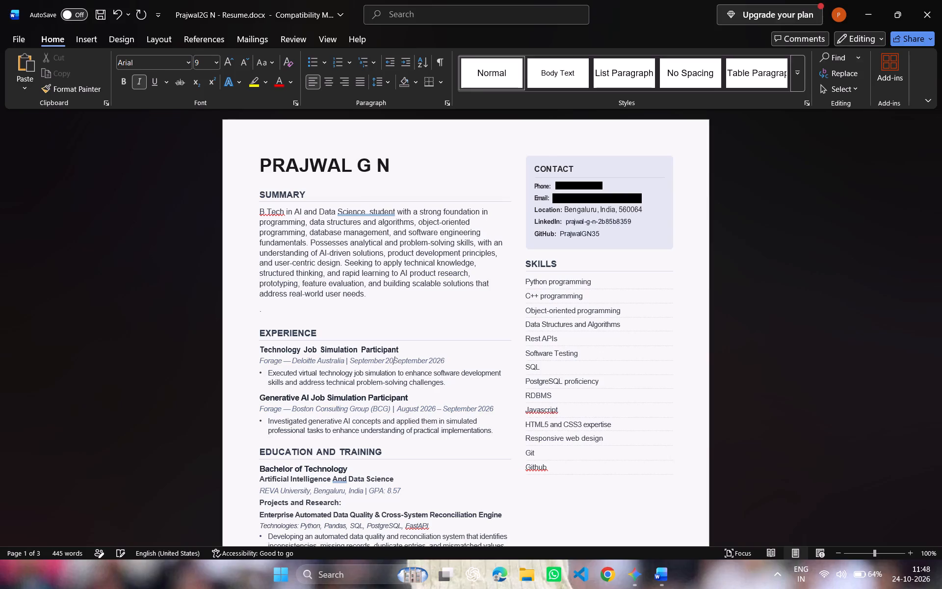
key(BackSpace)
key(BackSpace)
key(BackSpace)
key(BackSpace)
key(BackSpace)
key(BackSpace)
key(BackSpace)
key(BackSpace)
key(BackSpace)
key(BackSpace)
key(BackSpace)
key(BackSpace)
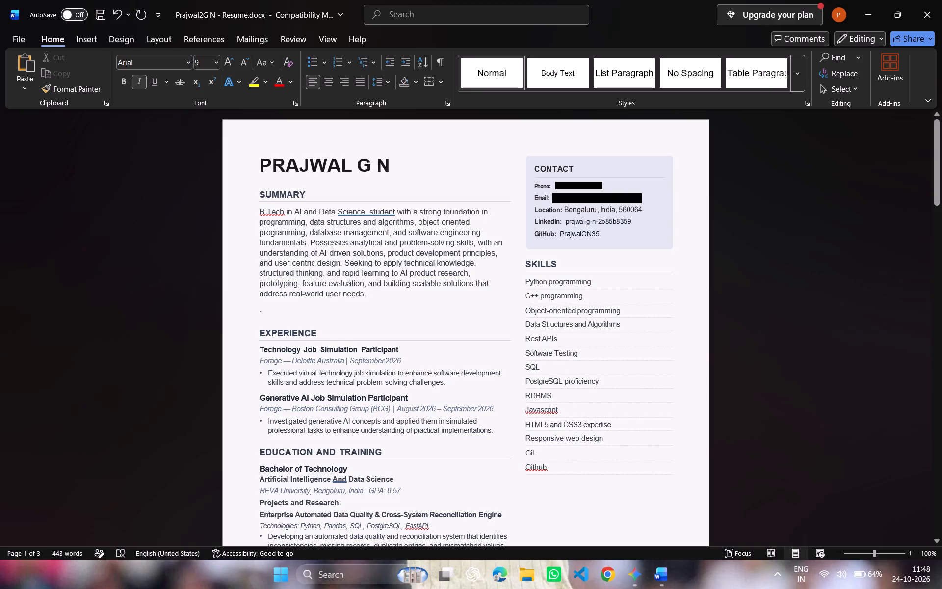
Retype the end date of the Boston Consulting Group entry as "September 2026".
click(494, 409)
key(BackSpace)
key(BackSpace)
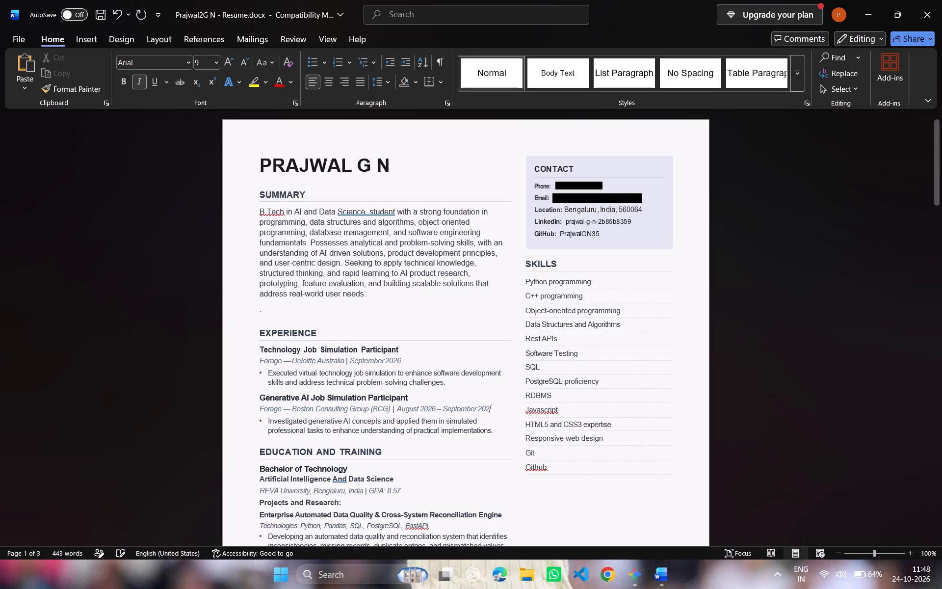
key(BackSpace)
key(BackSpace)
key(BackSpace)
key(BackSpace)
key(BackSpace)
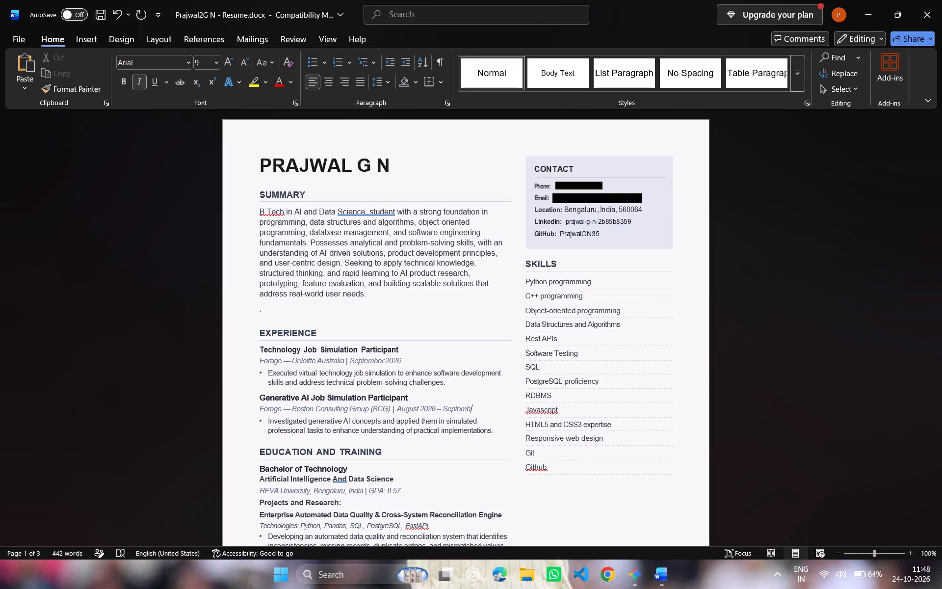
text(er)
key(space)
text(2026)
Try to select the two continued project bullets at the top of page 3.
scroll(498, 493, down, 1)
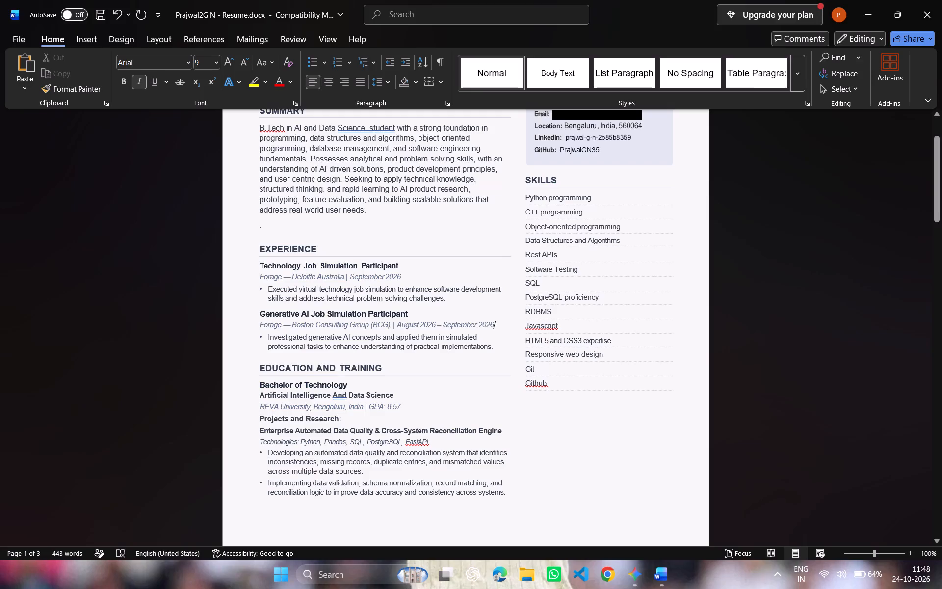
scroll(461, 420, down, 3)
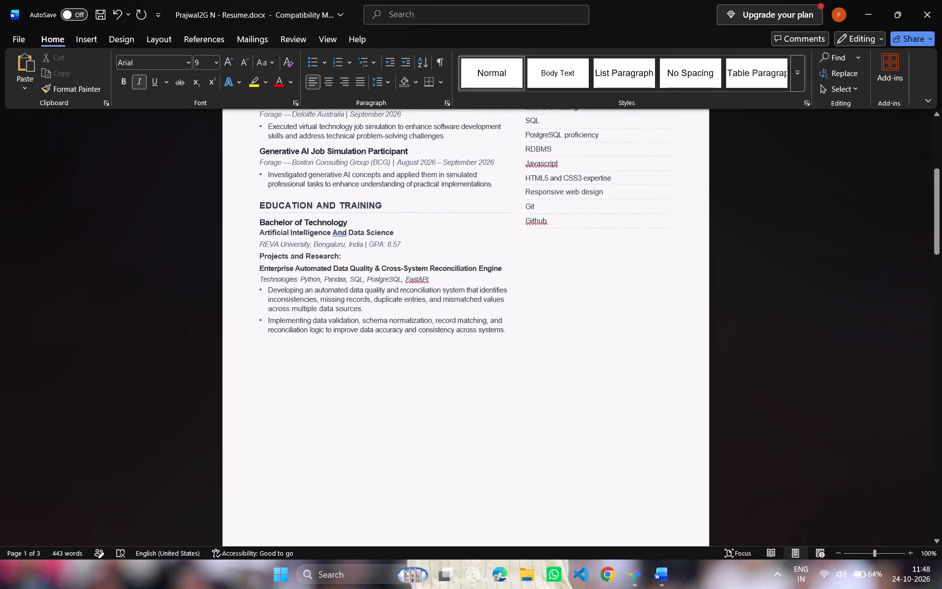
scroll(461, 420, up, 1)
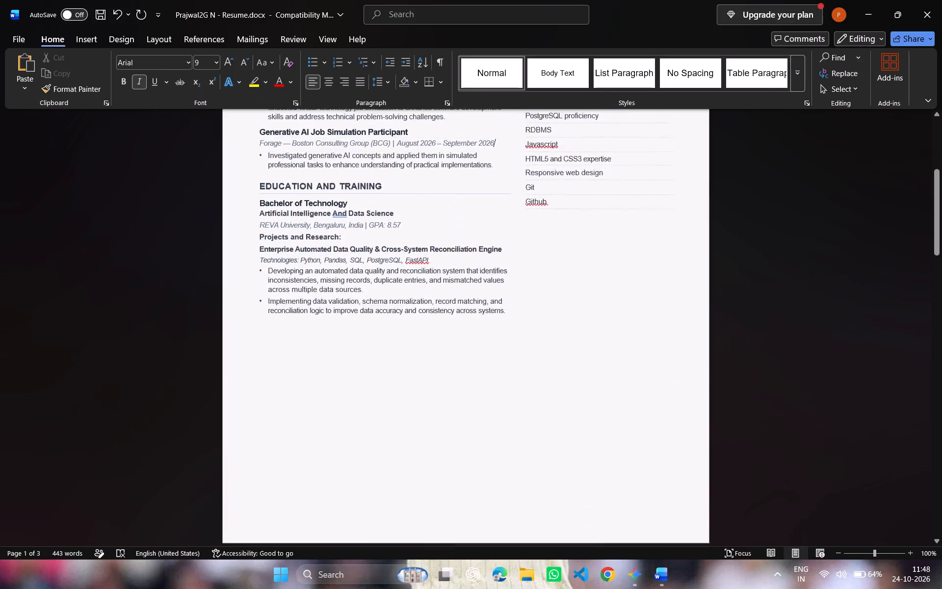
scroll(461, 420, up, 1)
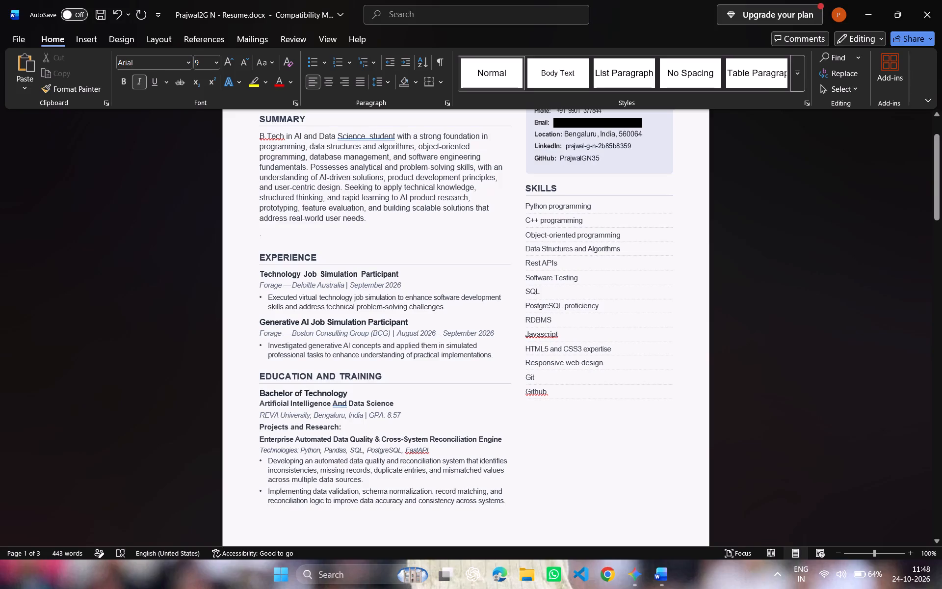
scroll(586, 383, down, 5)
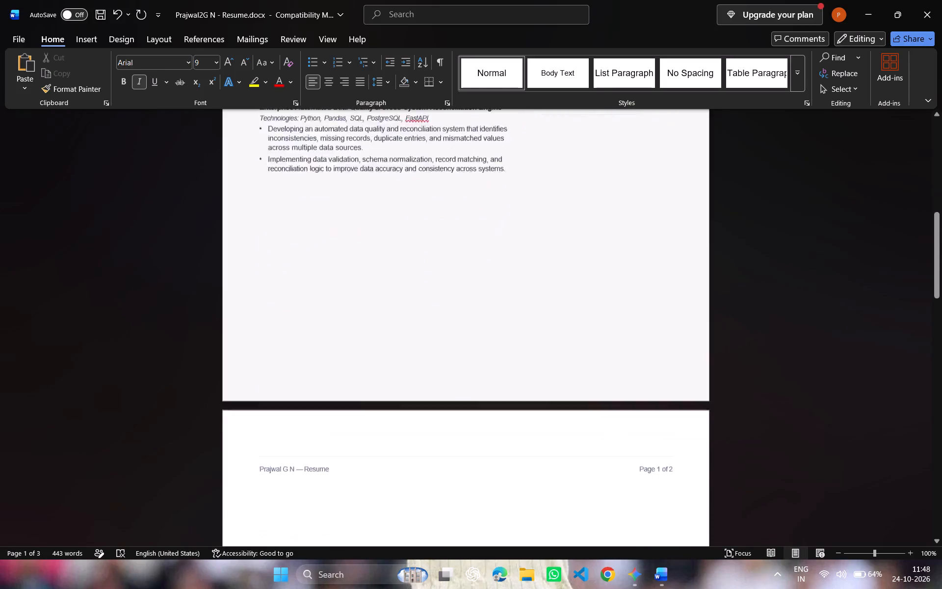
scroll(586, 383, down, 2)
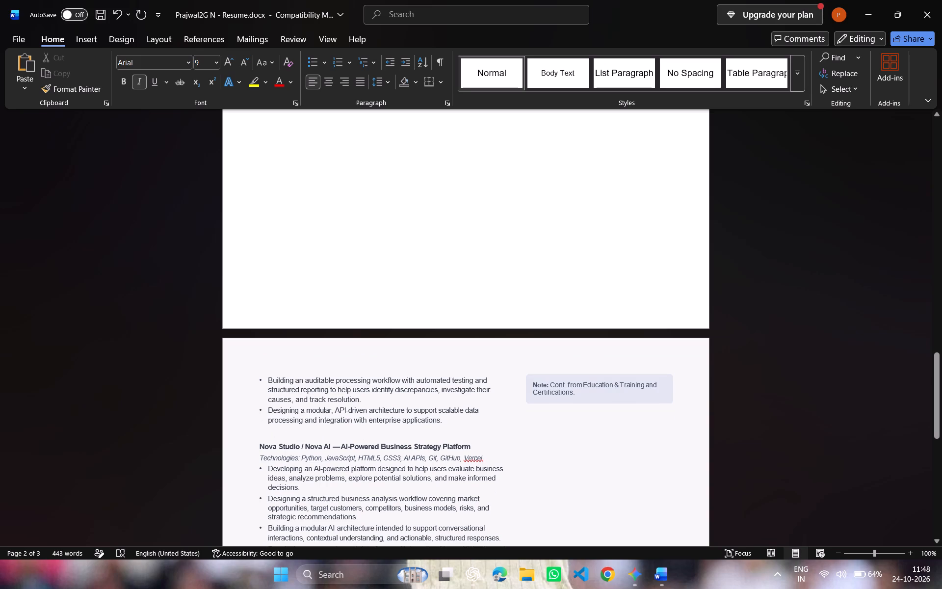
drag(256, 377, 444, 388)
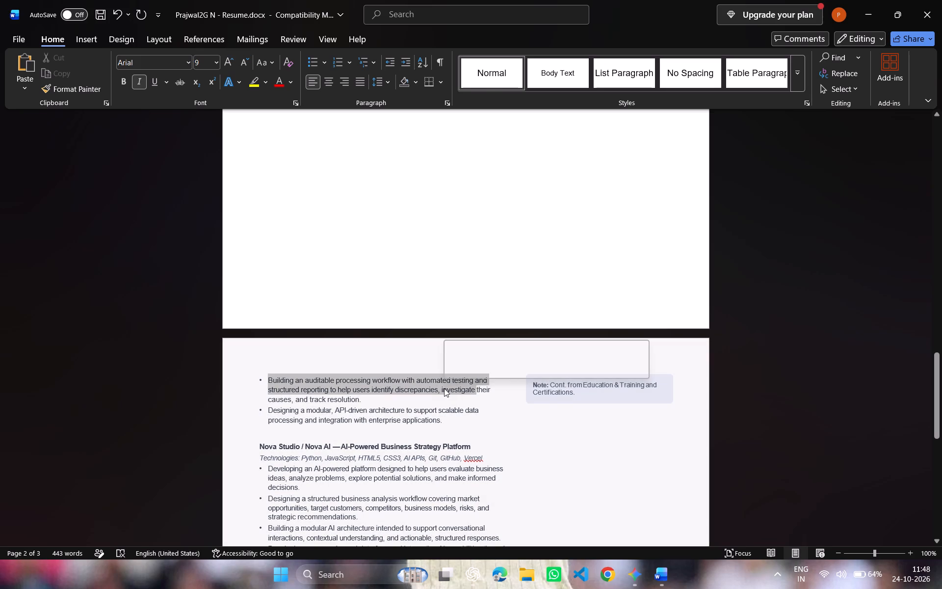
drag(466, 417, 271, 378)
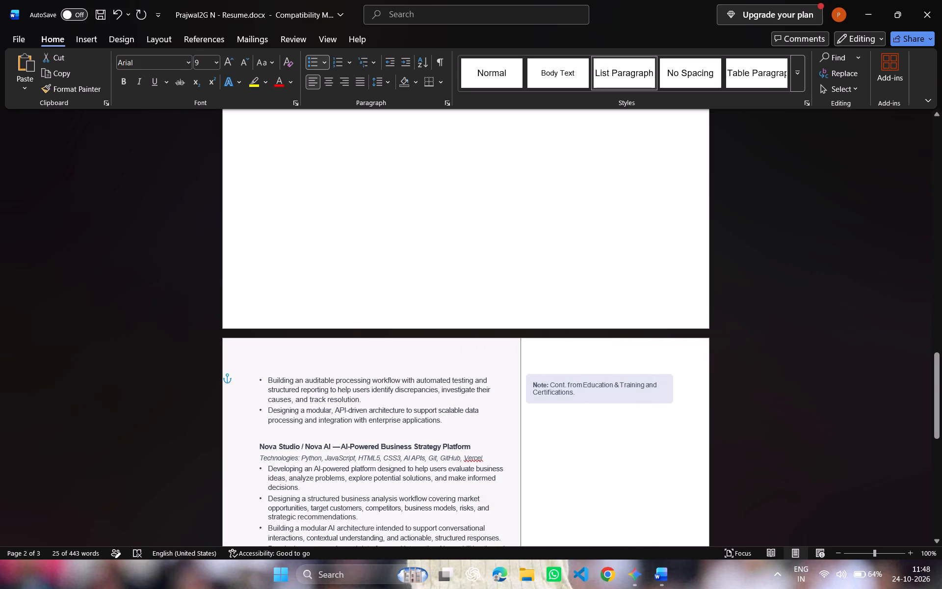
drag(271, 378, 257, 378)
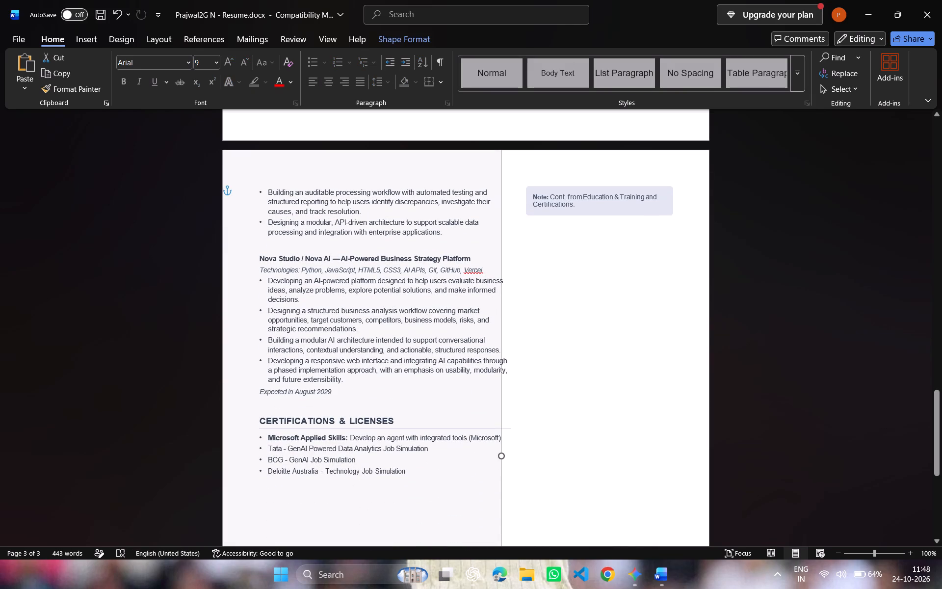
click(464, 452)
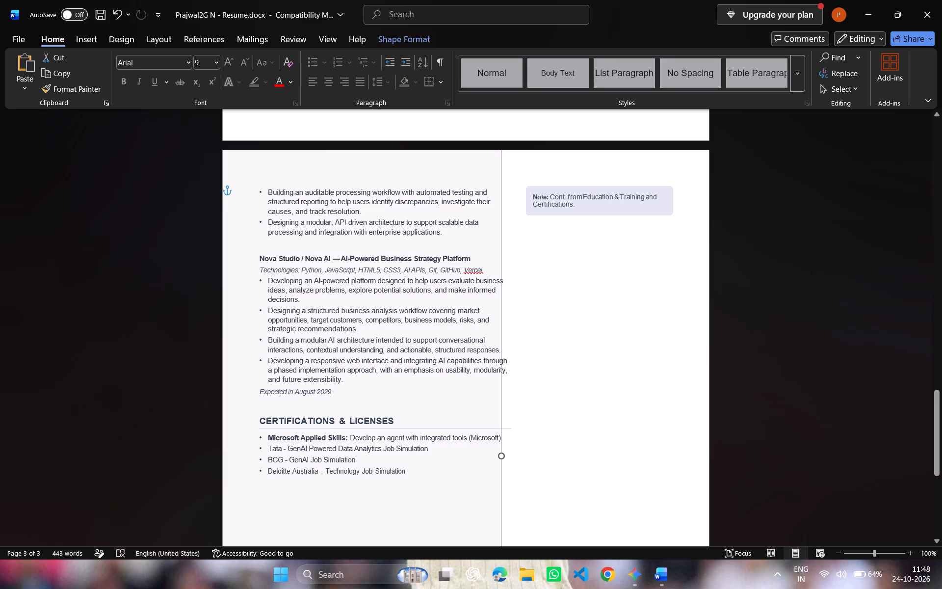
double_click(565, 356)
Add an empty bullet after the "Implementing data validation" bullet of the Reconciliation Engine project on page 1.
scroll(565, 356, up, 5)
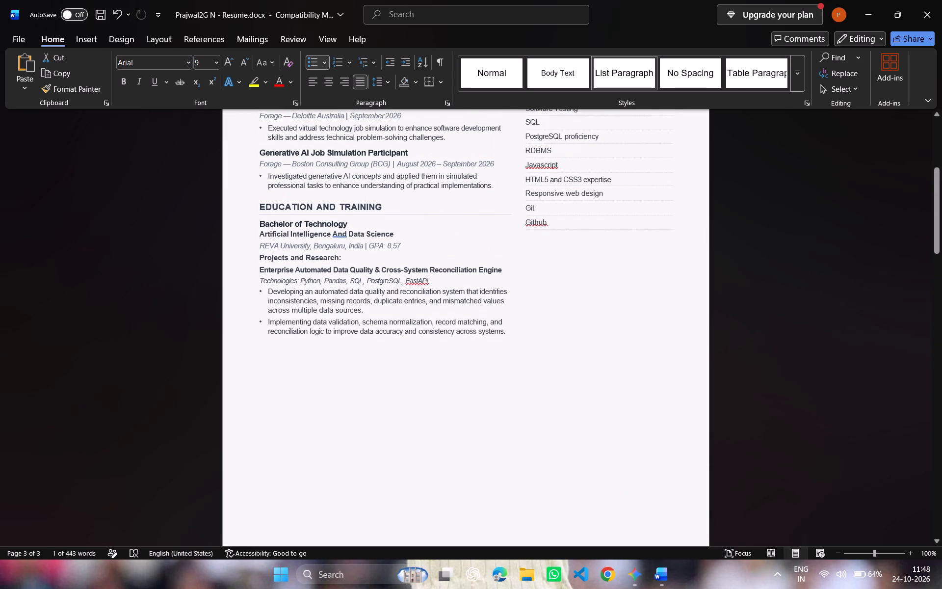
scroll(565, 356, up, 1)
click(515, 313)
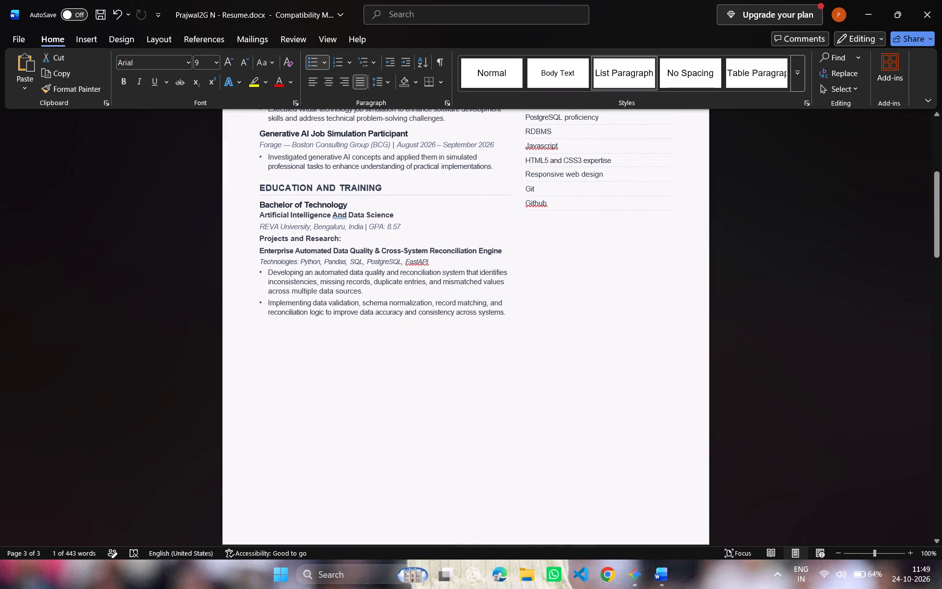
click(504, 312)
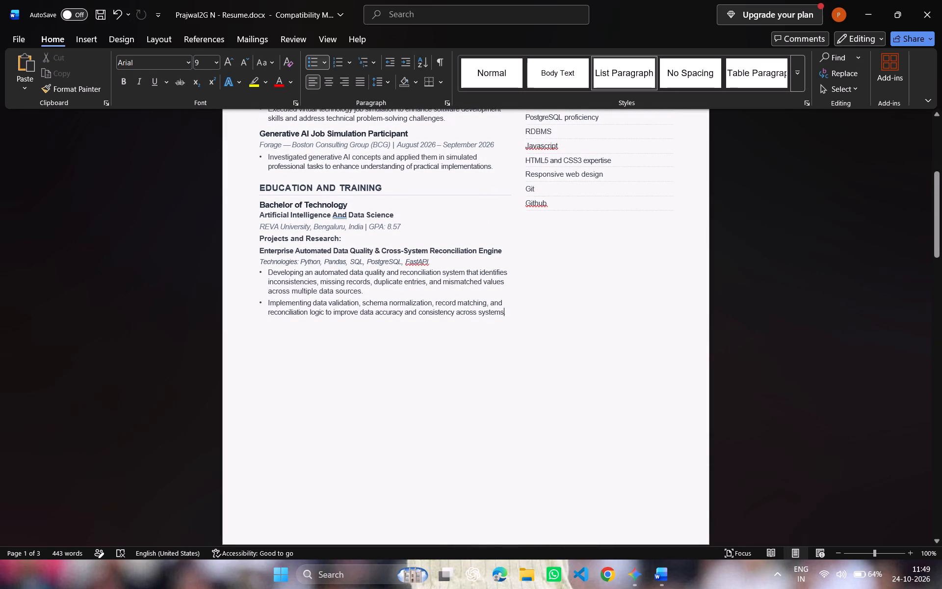
key(Right)
key(Return)
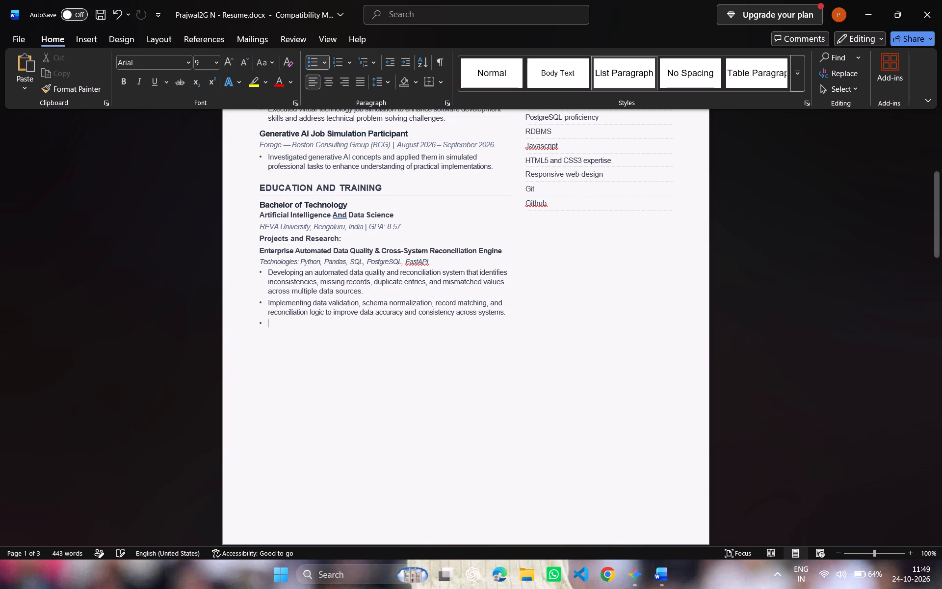
Copy the "Building an auditable processing workflow" and "Designing a modular, API-driven architecture" bullets at the top of page 3.
scroll(504, 312, down, 5)
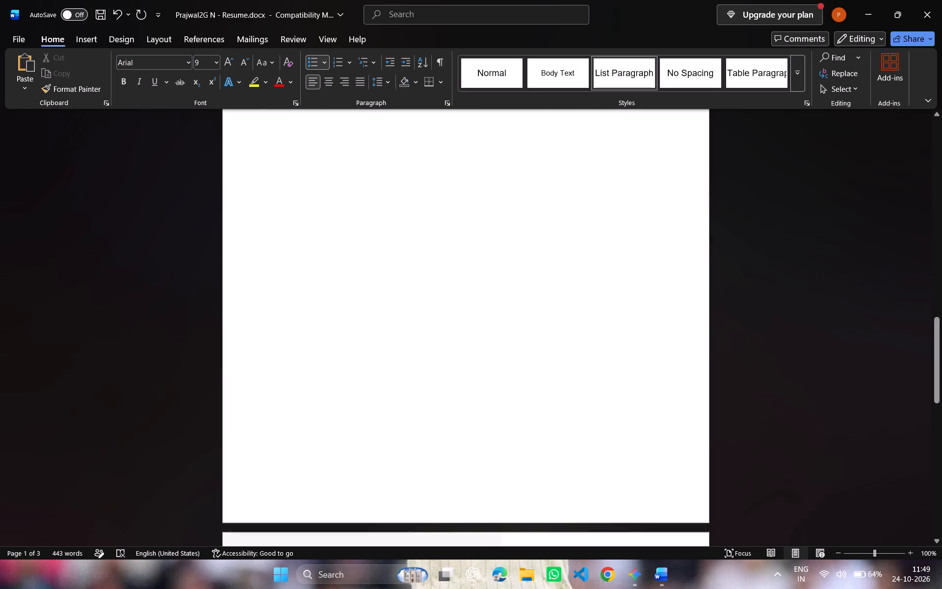
scroll(504, 312, down, 3)
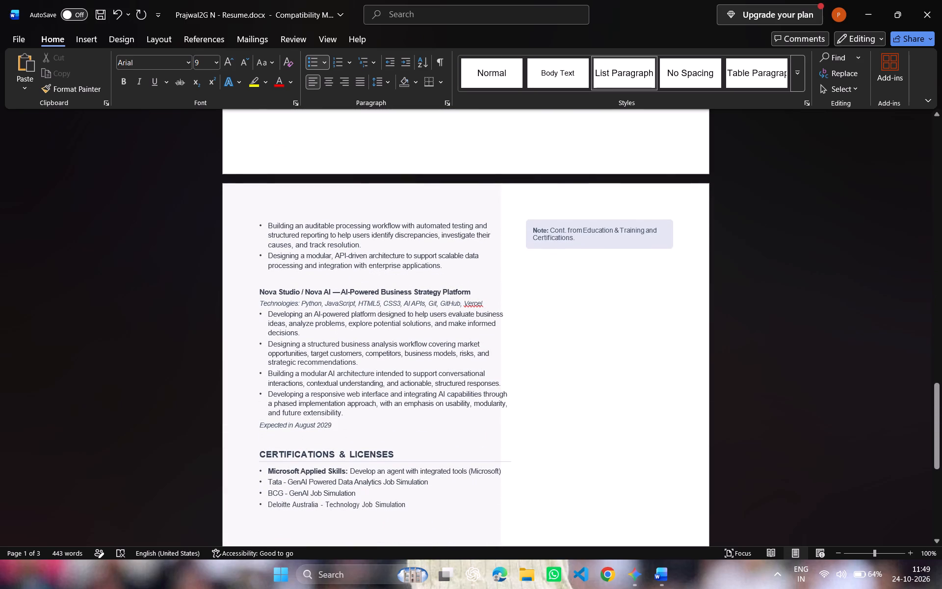
drag(267, 223, 274, 229)
drag(274, 229, 436, 264)
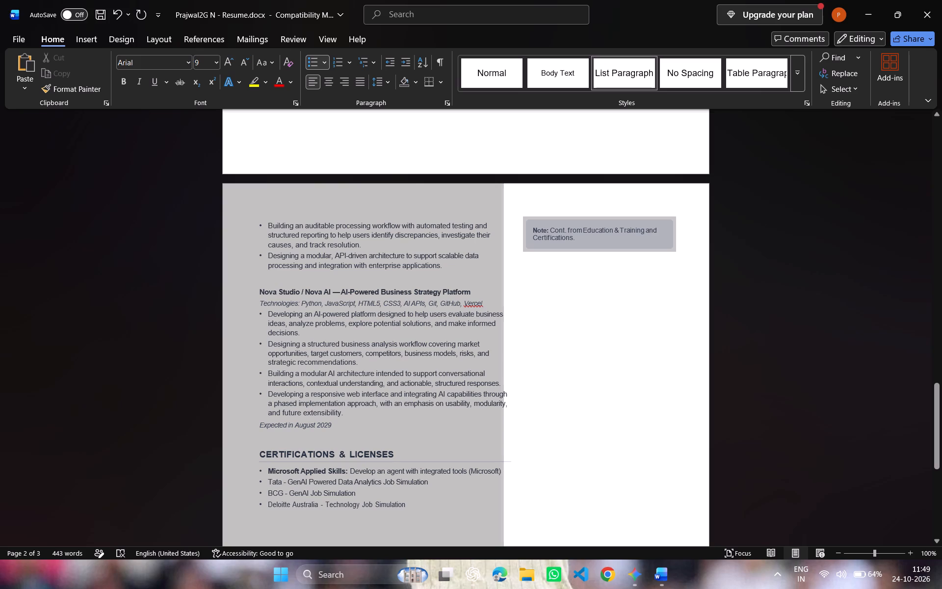
drag(436, 264, 450, 272)
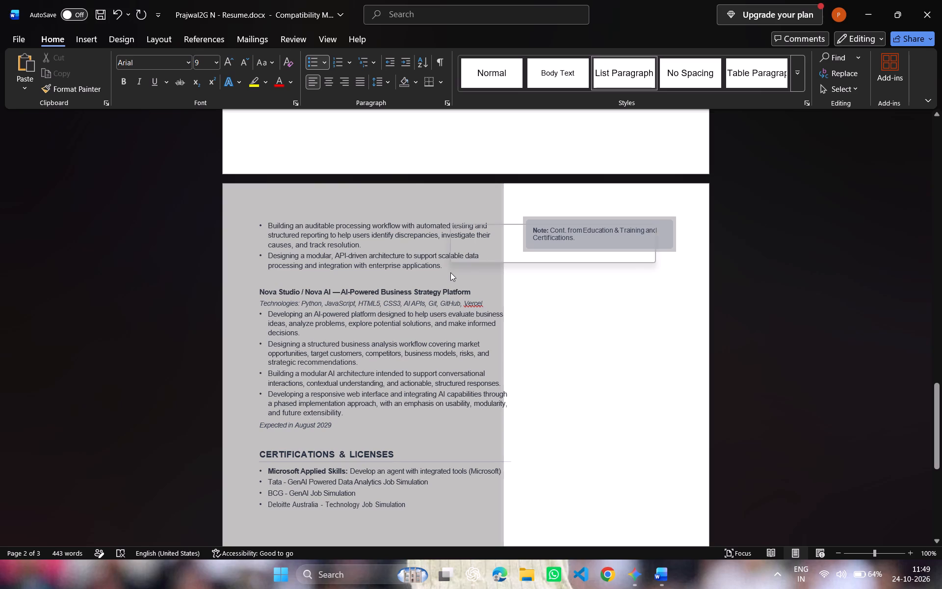
key(ctrl+c)
key(ctrl+c)
key(ctrl+c)
Paste the two copied project bullets into the empty bullet at the end of page 1's project list.
scroll(450, 272, up, 6)
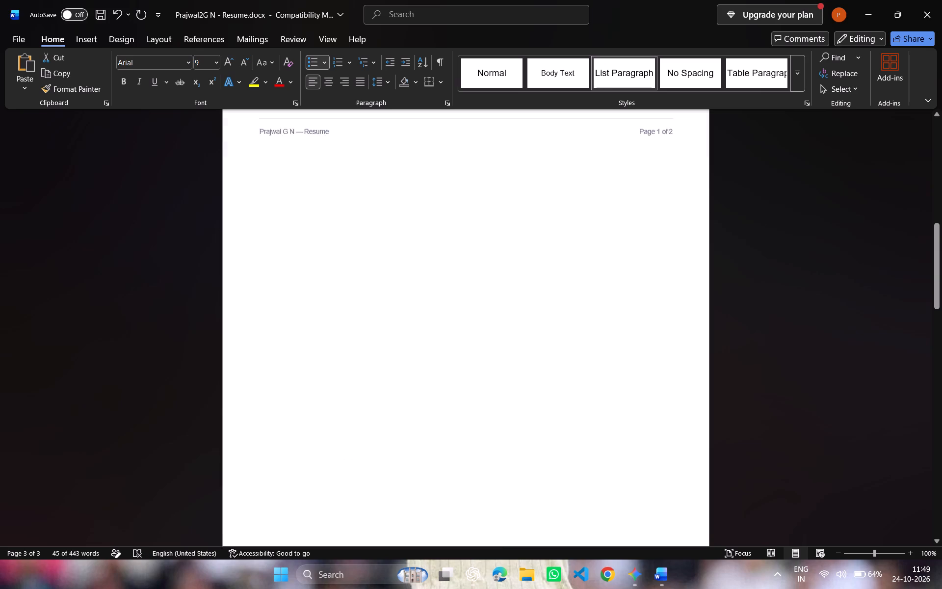
scroll(450, 272, down, 1)
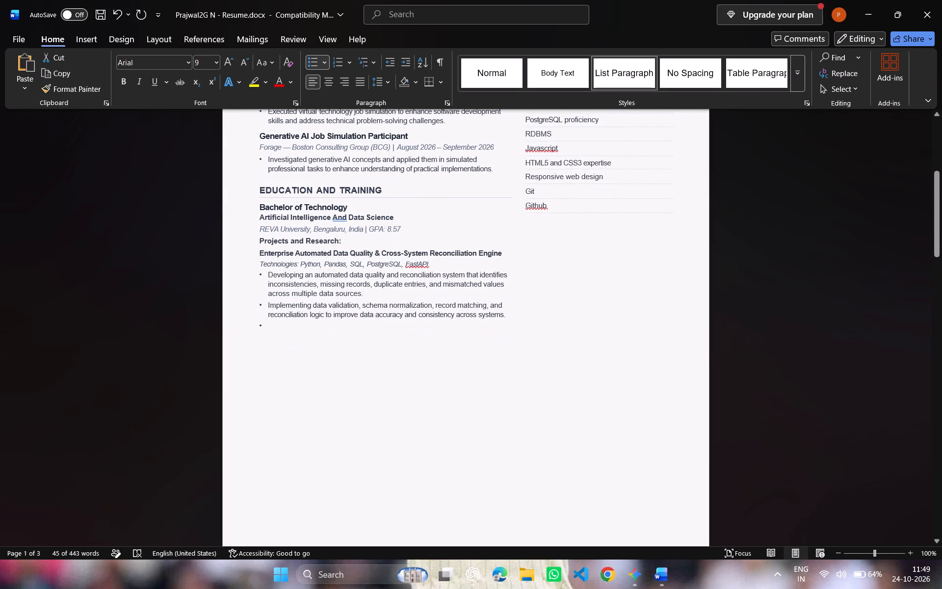
click(279, 327)
click(279, 327)
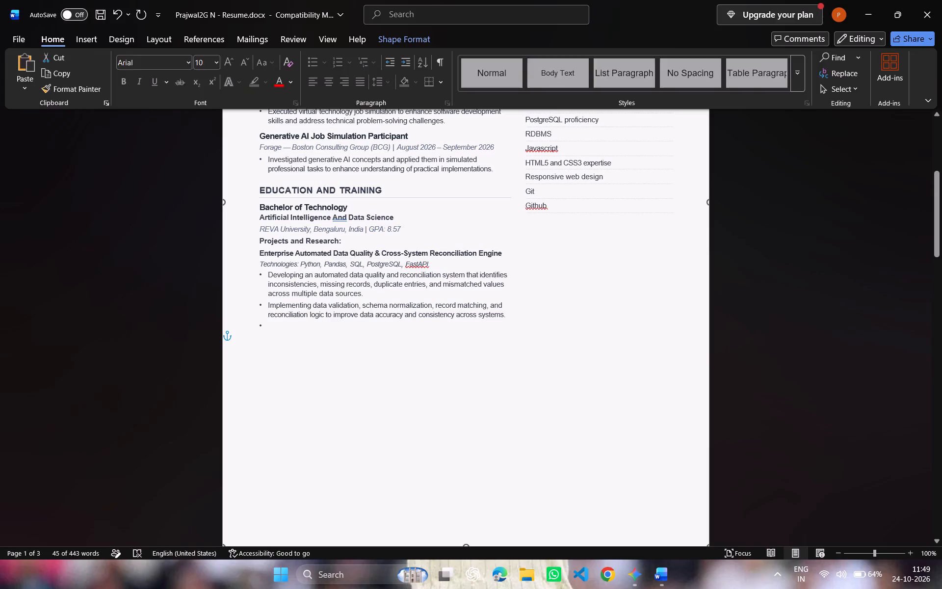
click(509, 317)
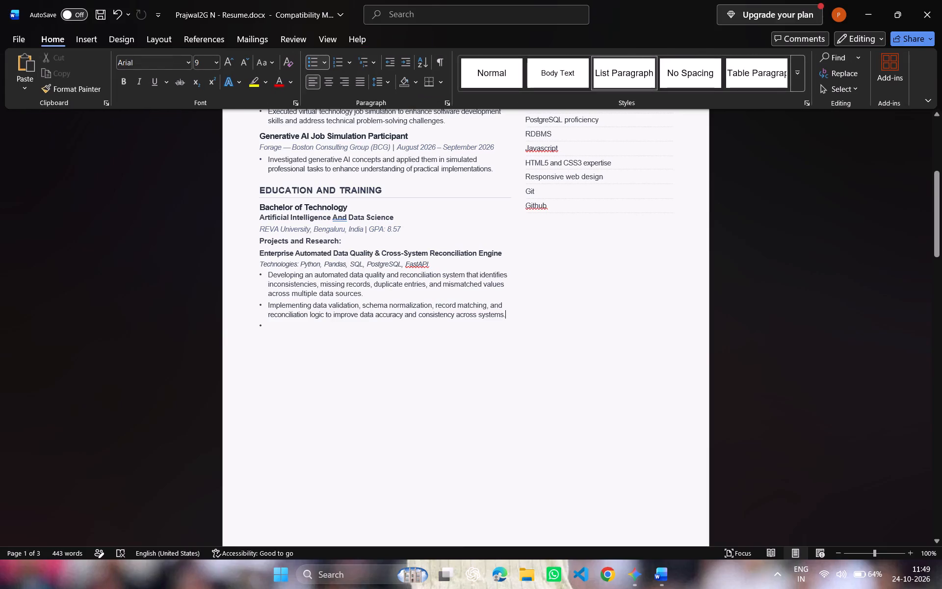
key(Down)
key(ctrl+v)
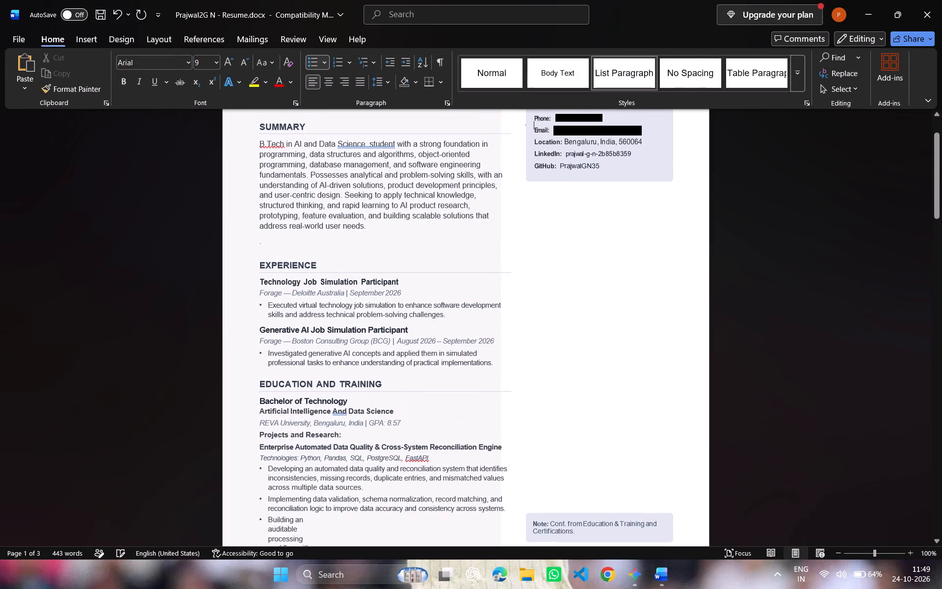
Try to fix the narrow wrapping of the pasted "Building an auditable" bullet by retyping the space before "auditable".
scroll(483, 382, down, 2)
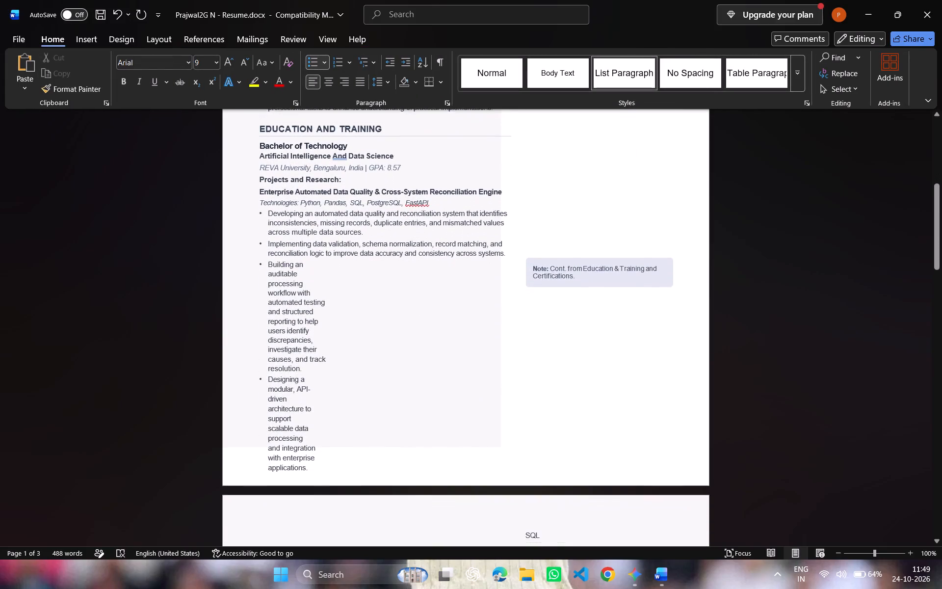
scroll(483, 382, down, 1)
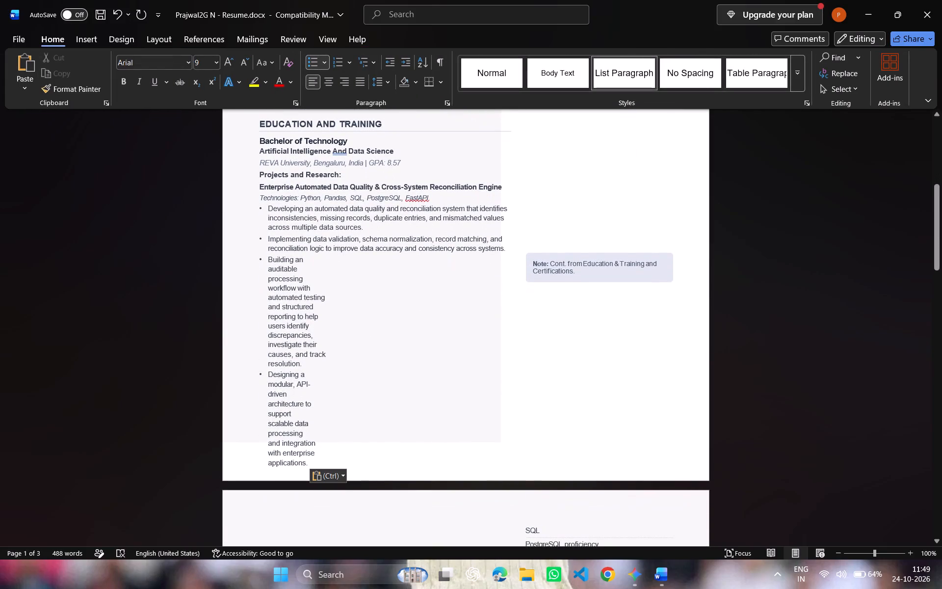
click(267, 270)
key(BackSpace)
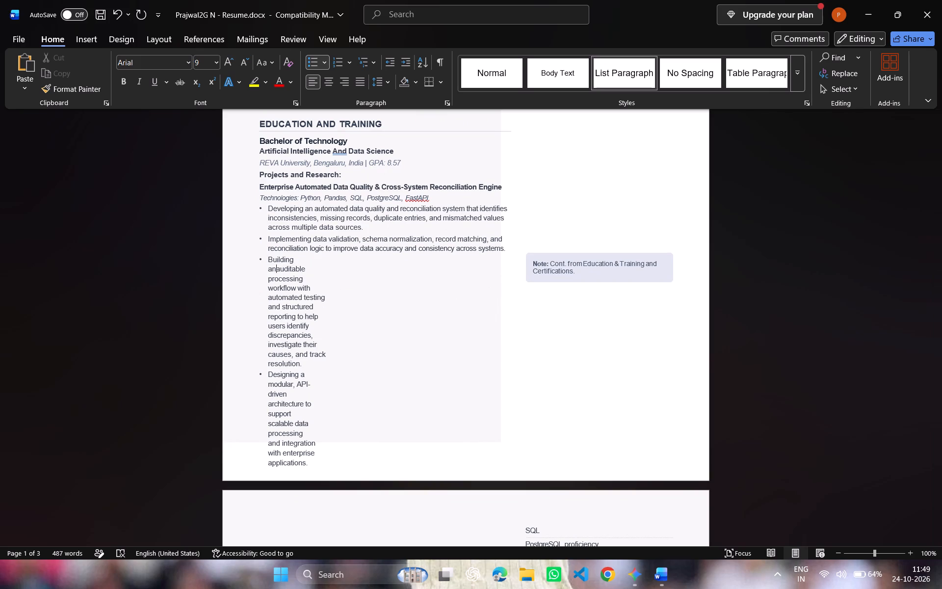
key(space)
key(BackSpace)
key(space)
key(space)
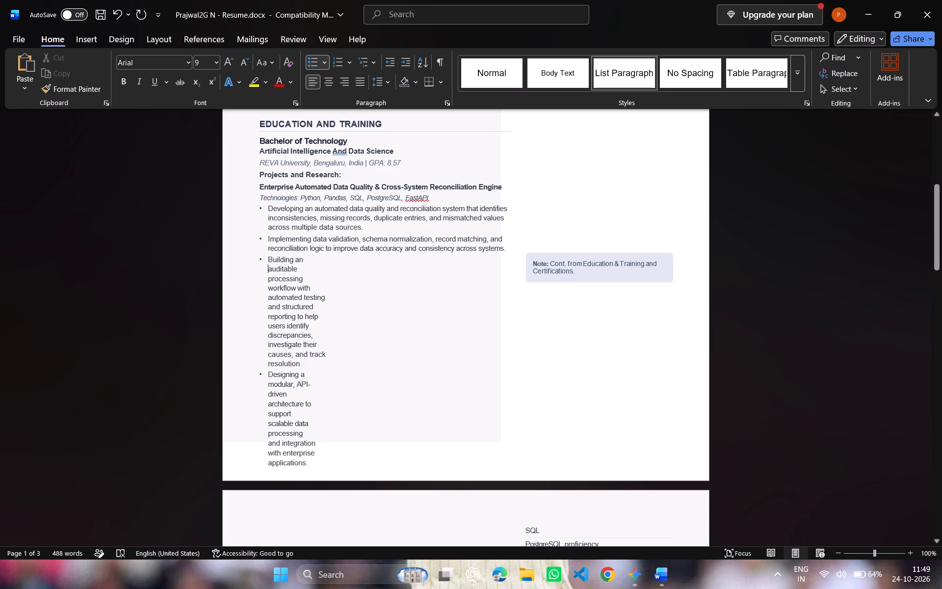
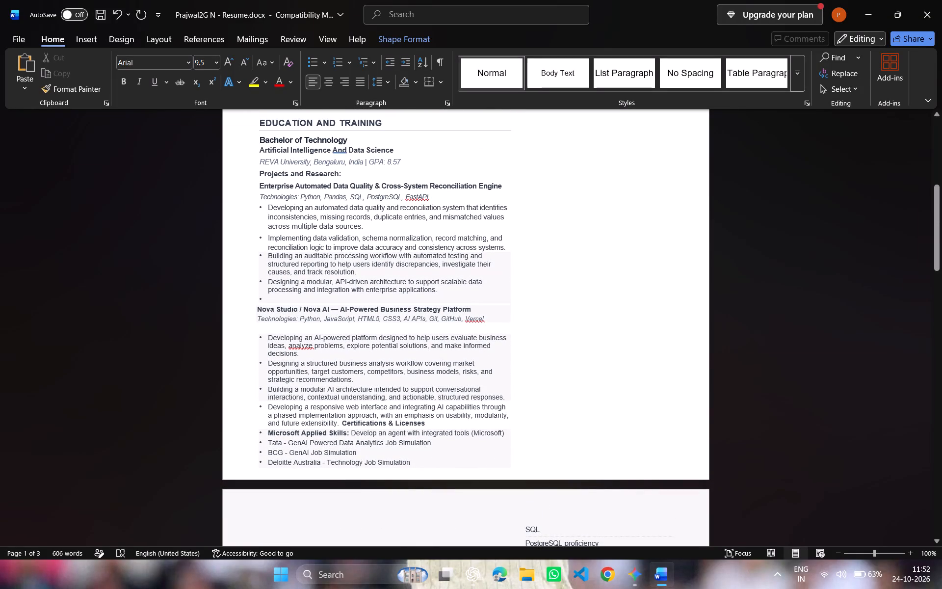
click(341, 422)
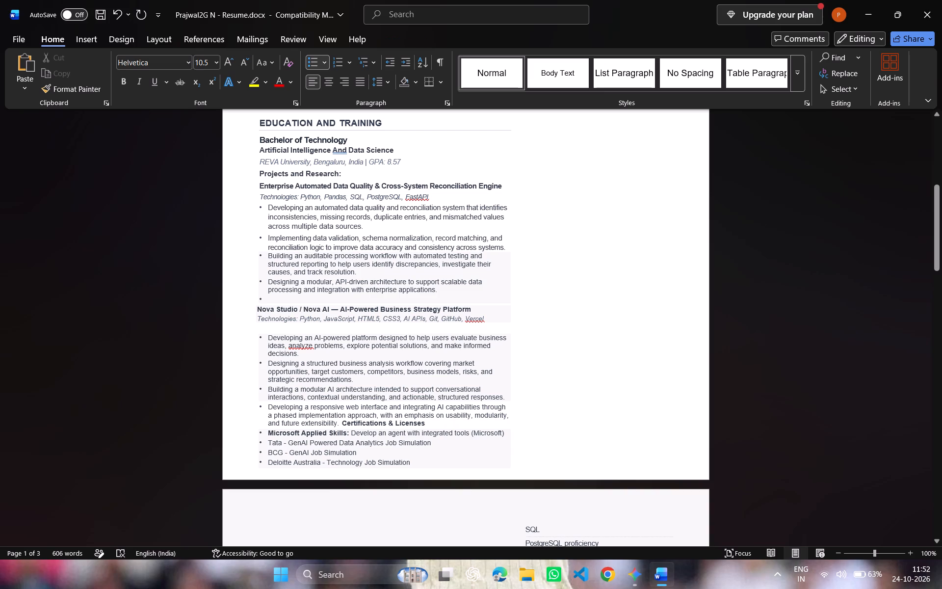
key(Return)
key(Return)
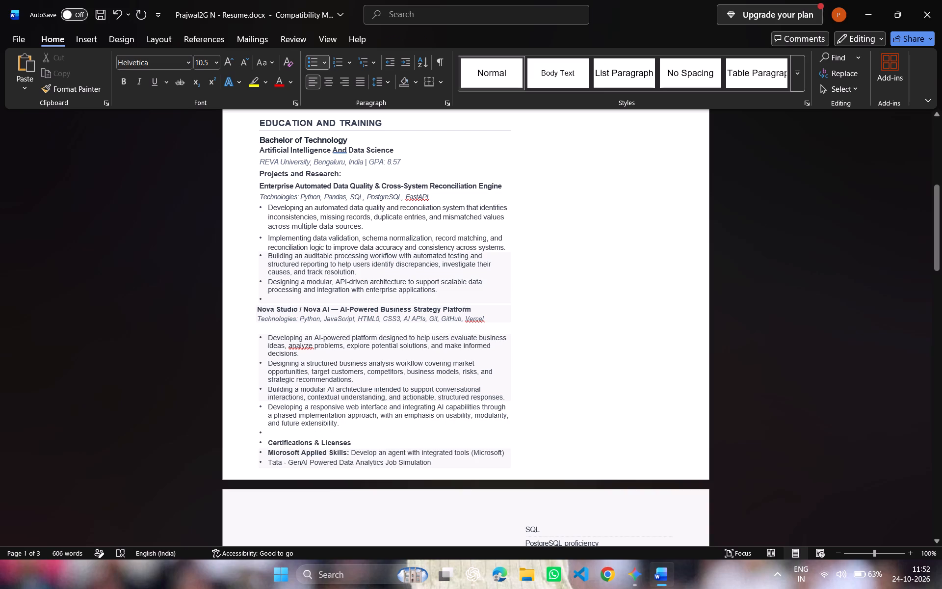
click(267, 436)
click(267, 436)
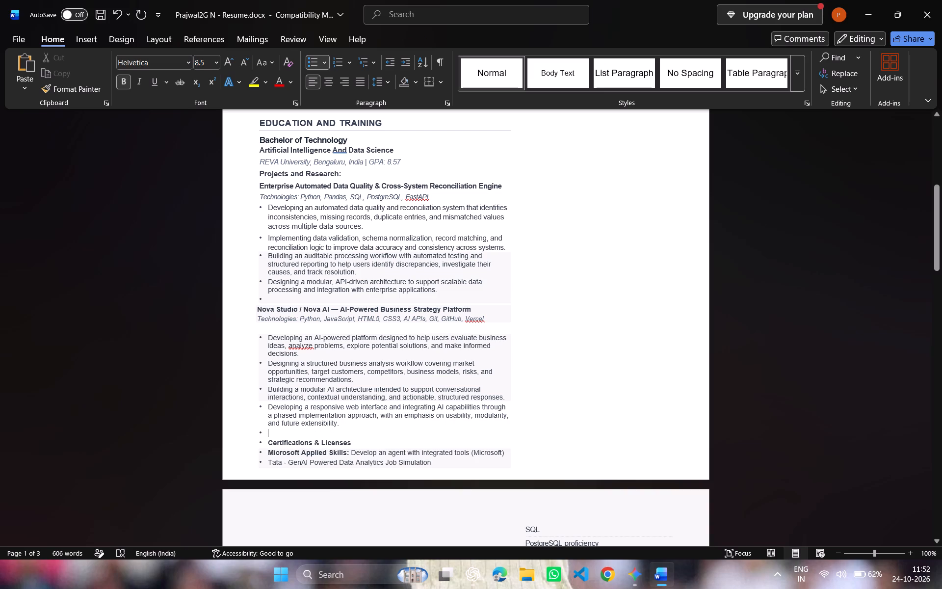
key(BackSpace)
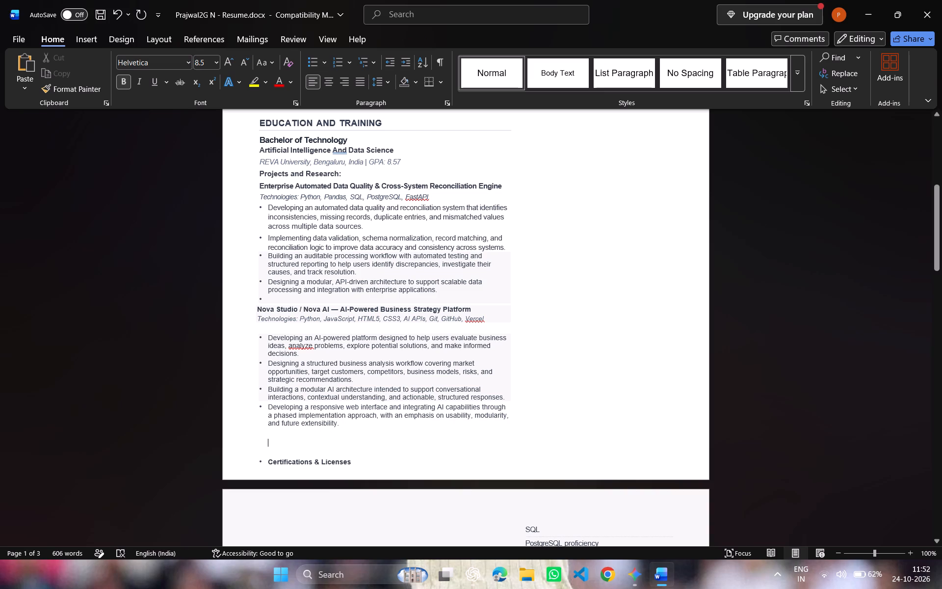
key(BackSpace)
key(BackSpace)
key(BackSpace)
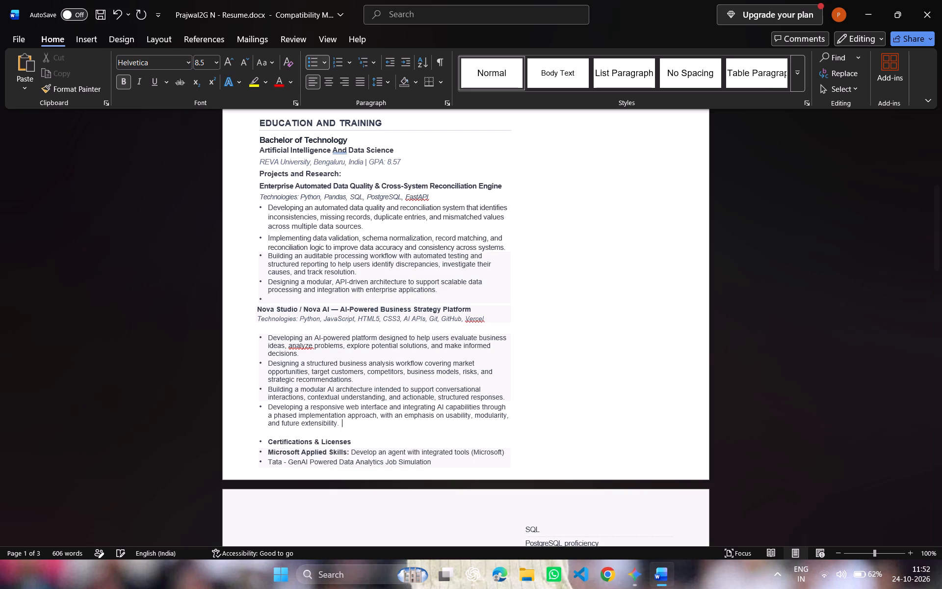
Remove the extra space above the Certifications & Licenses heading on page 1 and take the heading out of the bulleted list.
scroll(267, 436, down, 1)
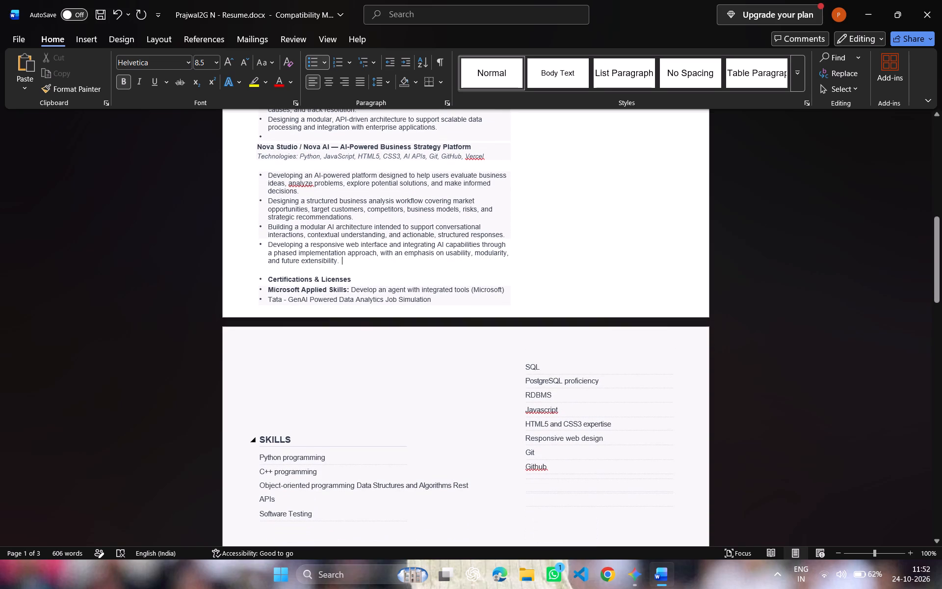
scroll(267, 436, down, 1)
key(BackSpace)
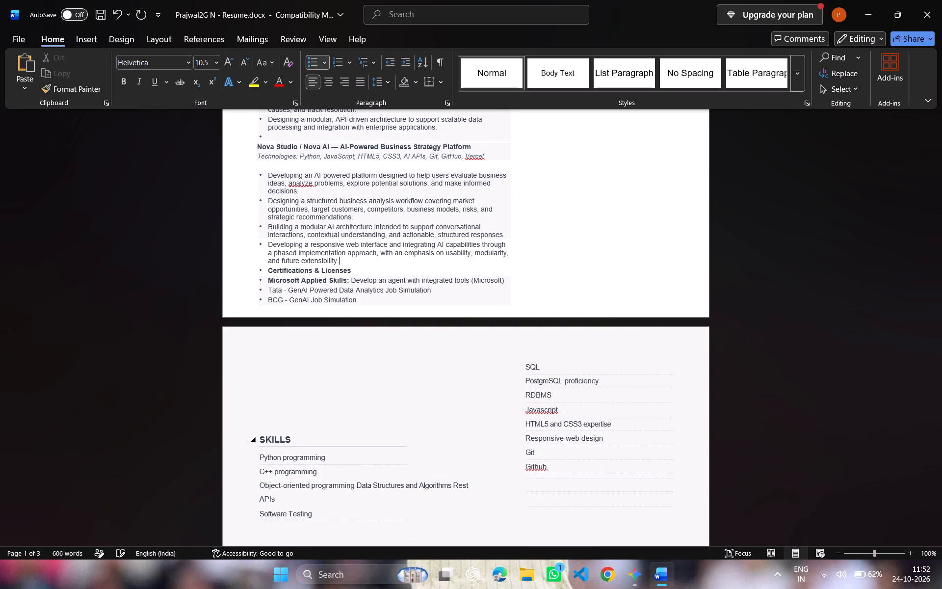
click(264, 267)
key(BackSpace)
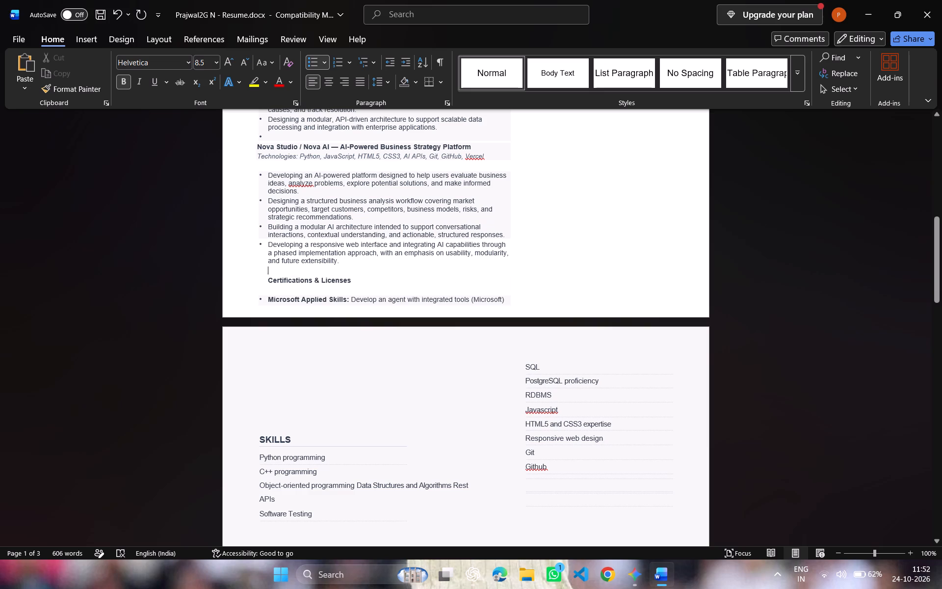
Delete everything from the pasted Certifications & Licenses heading on page 1 through the Skills list on page 2.
scroll(402, 254, down, 2)
scroll(402, 254, up, 1)
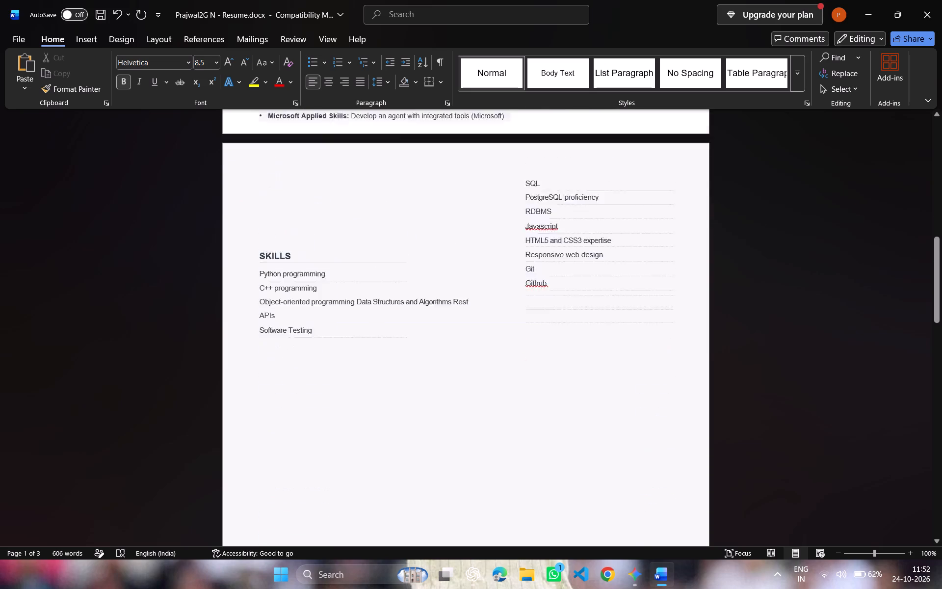
scroll(402, 254, up, 1)
drag(270, 236, 435, 358)
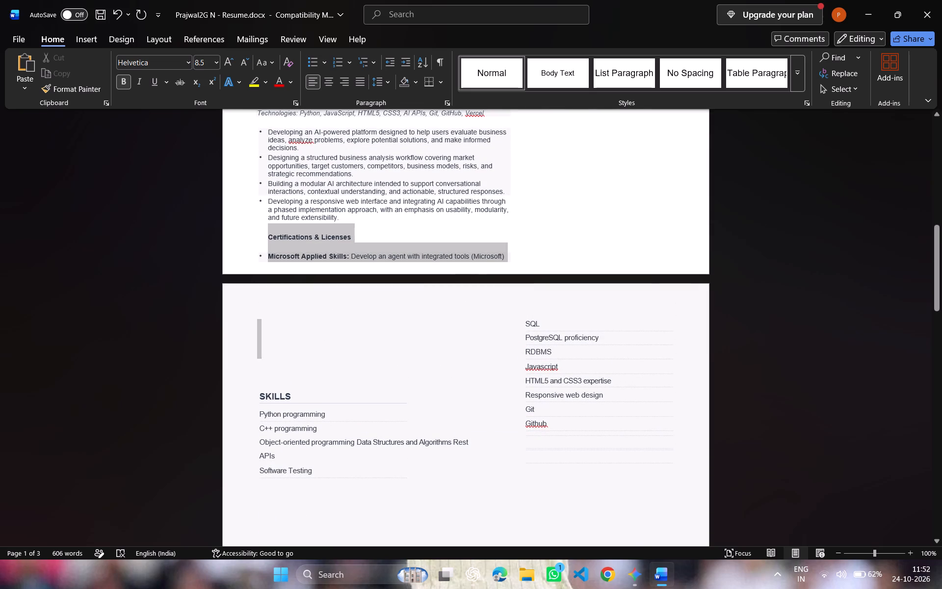
drag(435, 358, 454, 445)
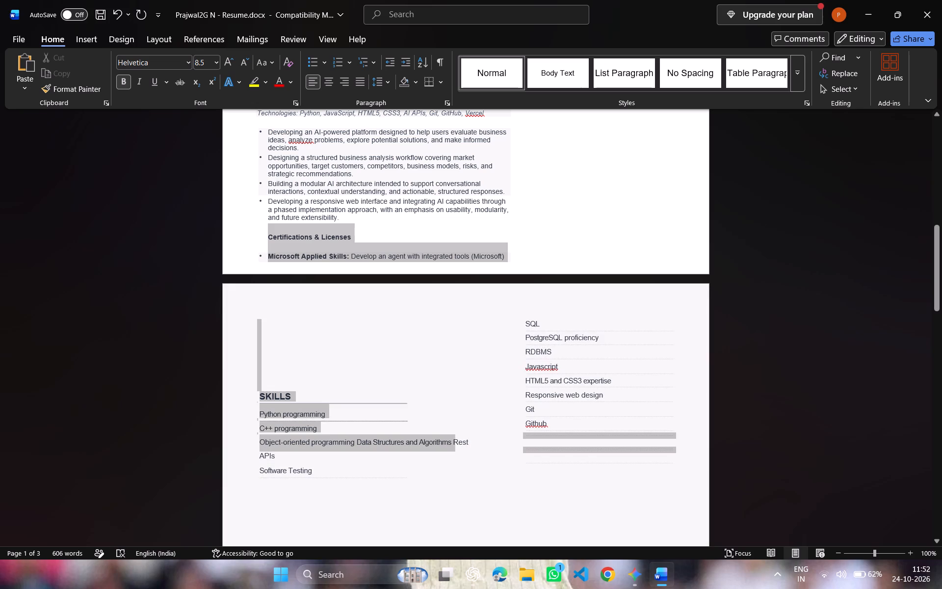
drag(454, 445, 432, 504)
key(Delete)
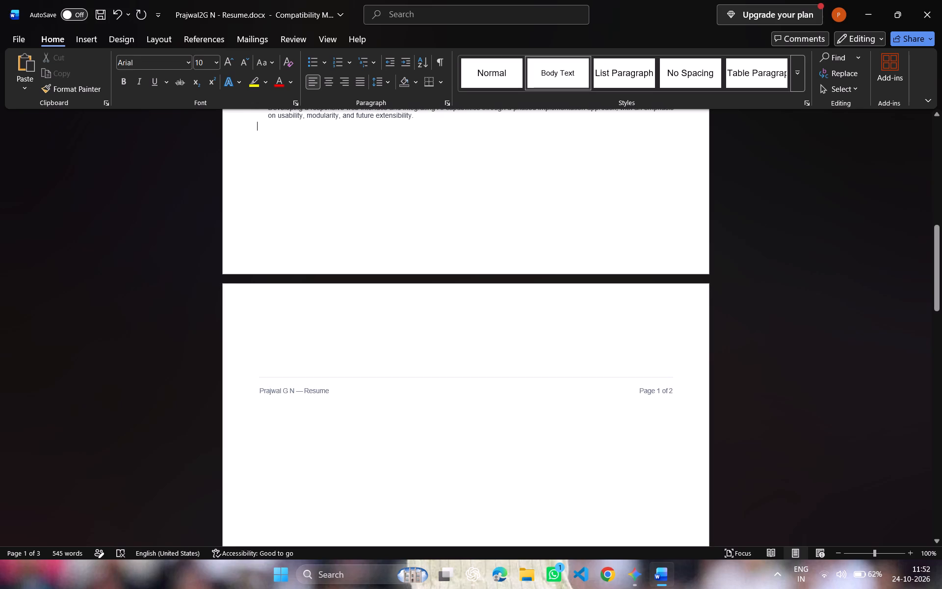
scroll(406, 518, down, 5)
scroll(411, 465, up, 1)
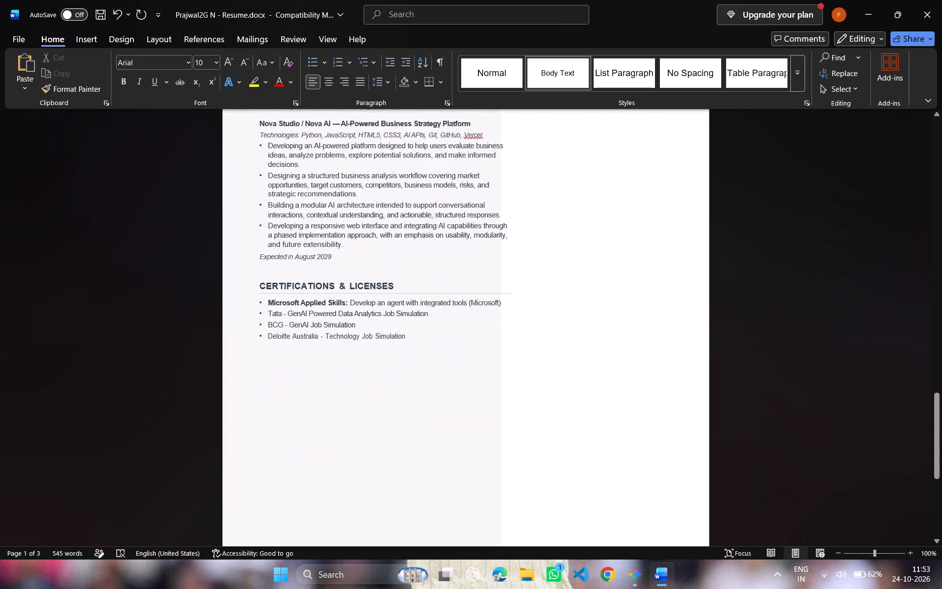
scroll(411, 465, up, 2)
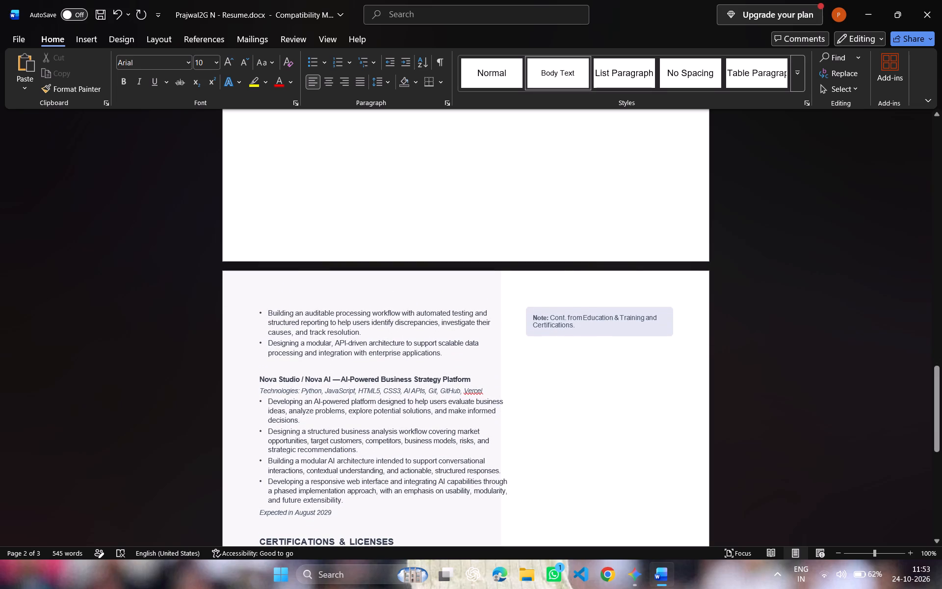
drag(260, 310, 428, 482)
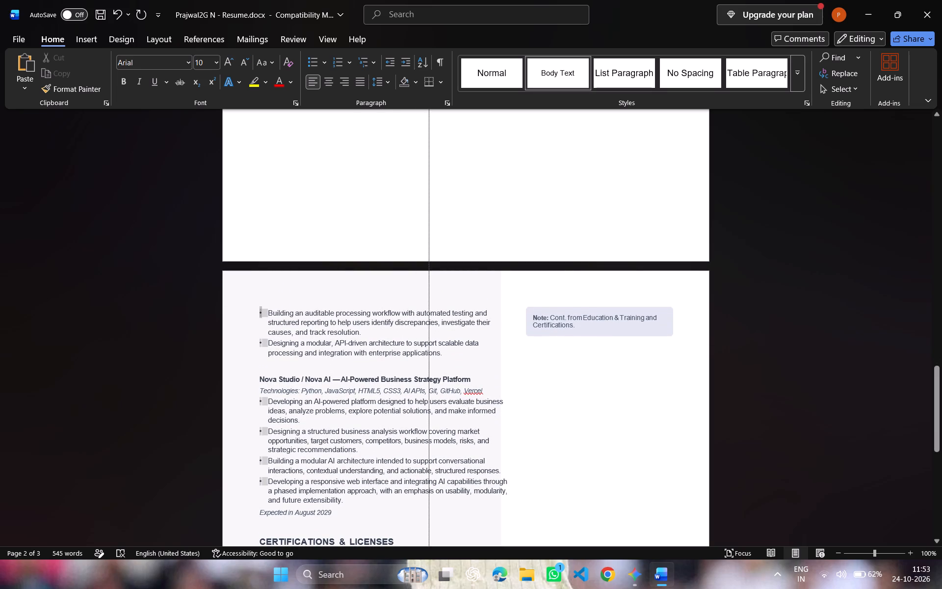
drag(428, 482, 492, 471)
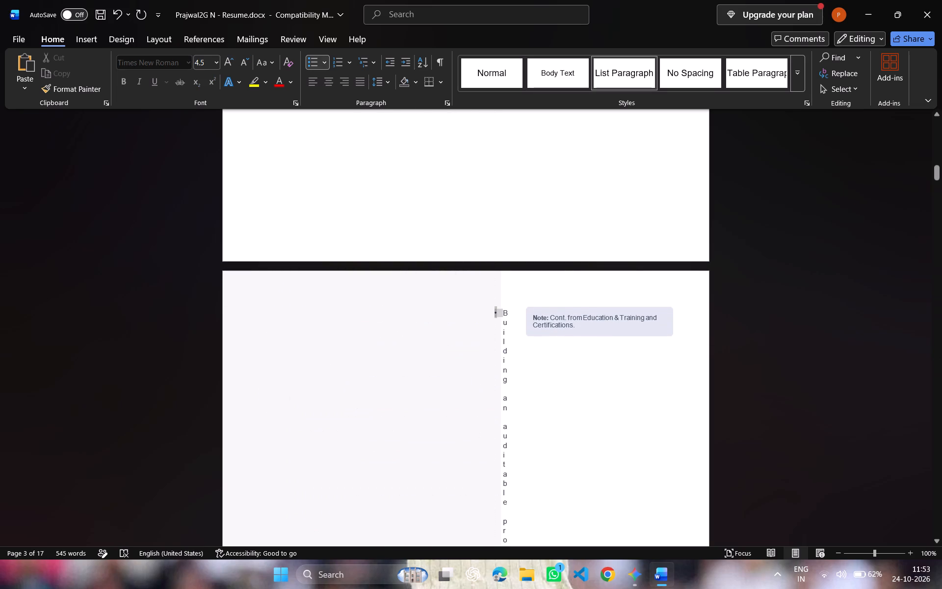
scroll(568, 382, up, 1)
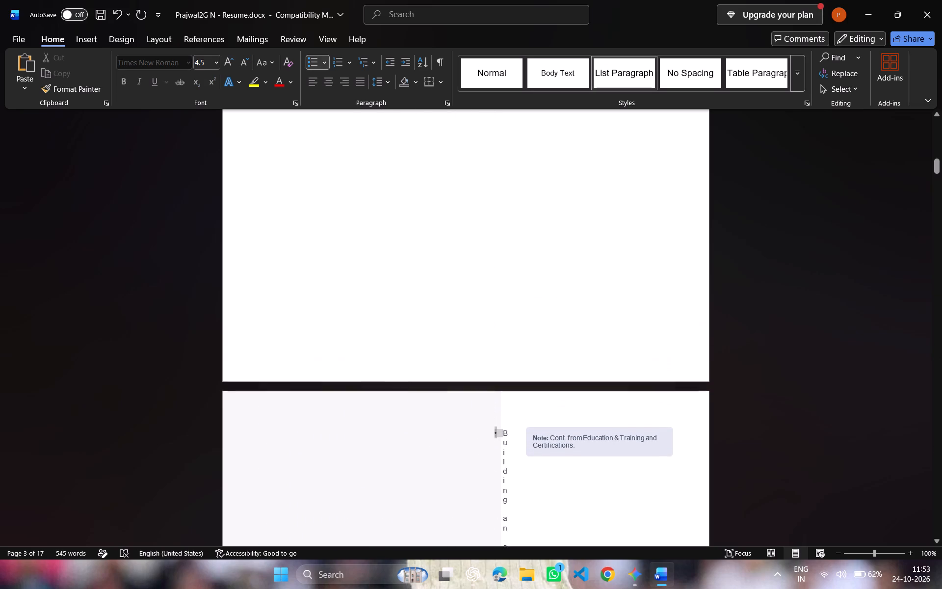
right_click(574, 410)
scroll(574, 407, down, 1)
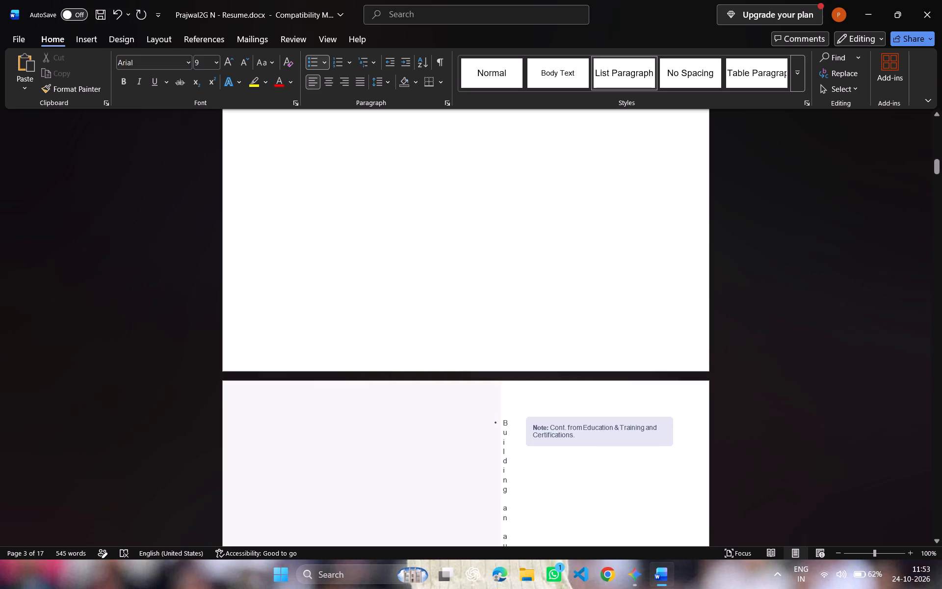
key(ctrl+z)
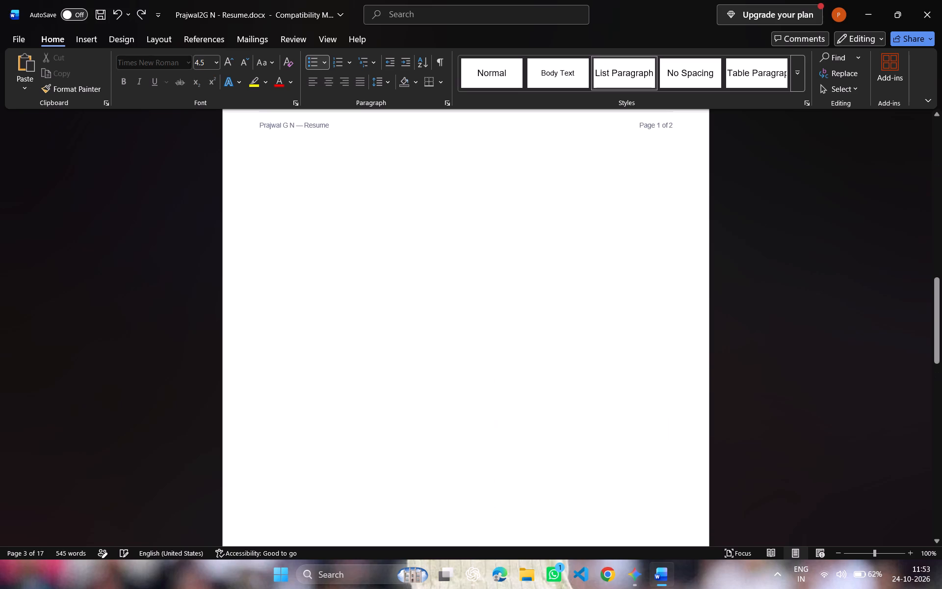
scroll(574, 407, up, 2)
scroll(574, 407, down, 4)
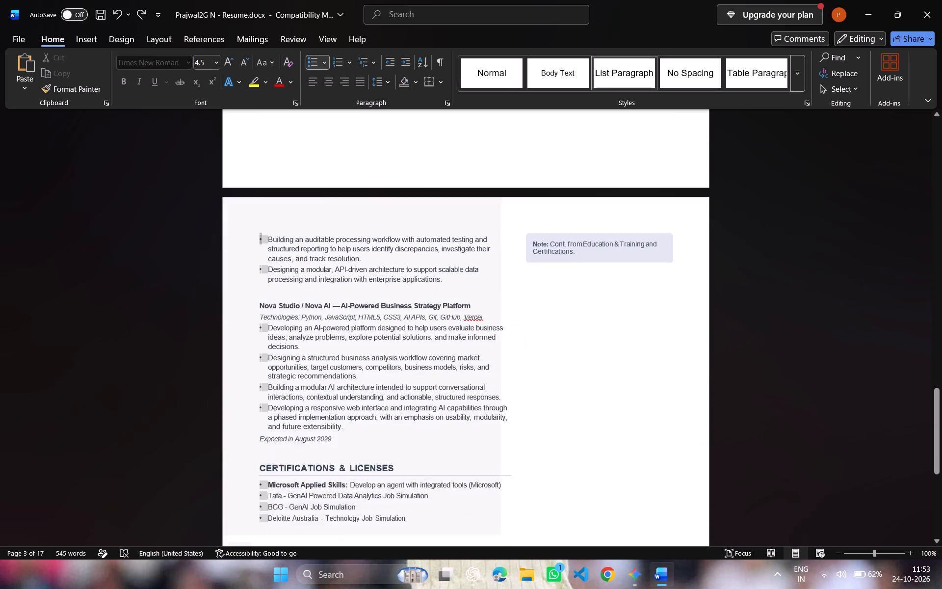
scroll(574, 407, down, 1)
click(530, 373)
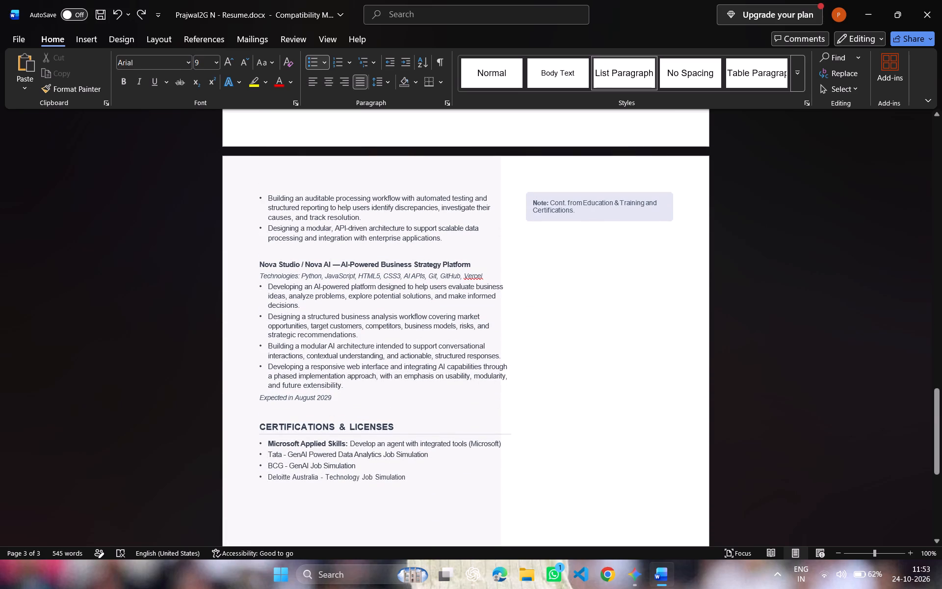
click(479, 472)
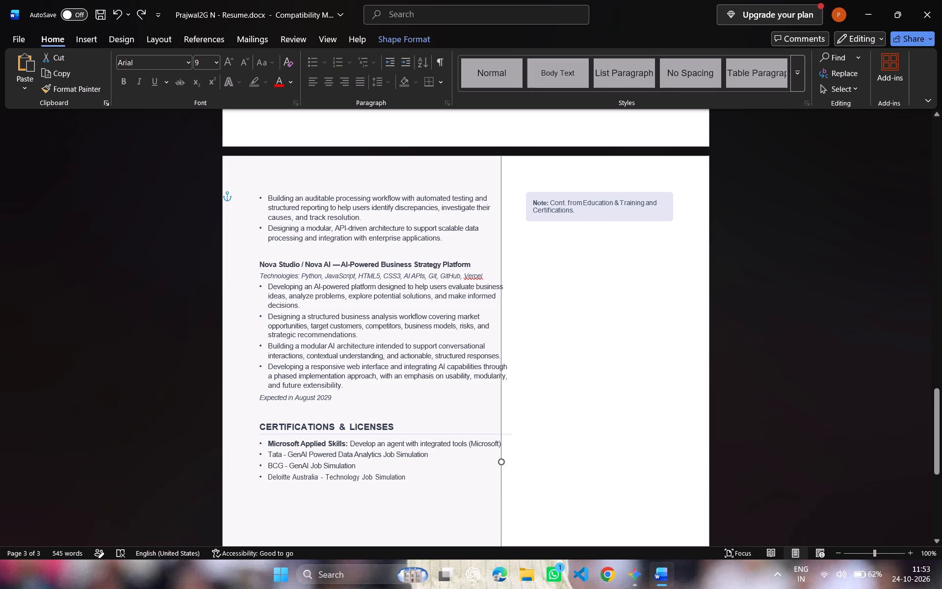
Delete the "Expected in August 2029" line on page 3 and the end of the responsive web interface bullet above it.
click(331, 398)
click(331, 398)
key(BackSpace)
key(BackSpace)
key(BackSpace)
key(BackSpace)
key(BackSpace)
key(BackSpace)
key(BackSpace)
key(BackSpace)
key(BackSpace)
key(BackSpace)
key(BackSpace)
key(BackSpace)
key(BackSpace)
key(BackSpace)
key(BackSpace)
key(BackSpace)
key(BackSpace)
key(BackSpace)
key(BackSpace)
key(BackSpace)
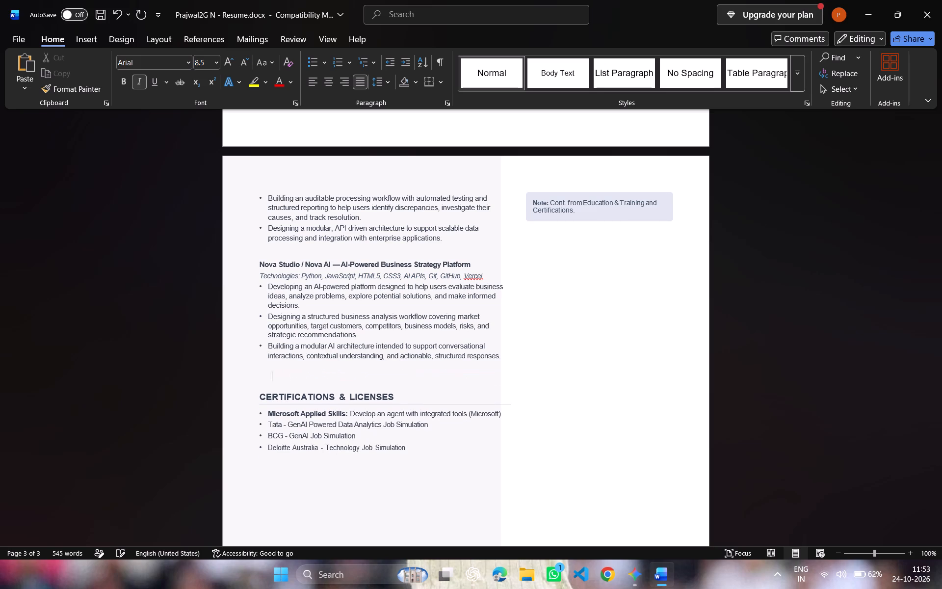
drag(331, 398, 313, 371)
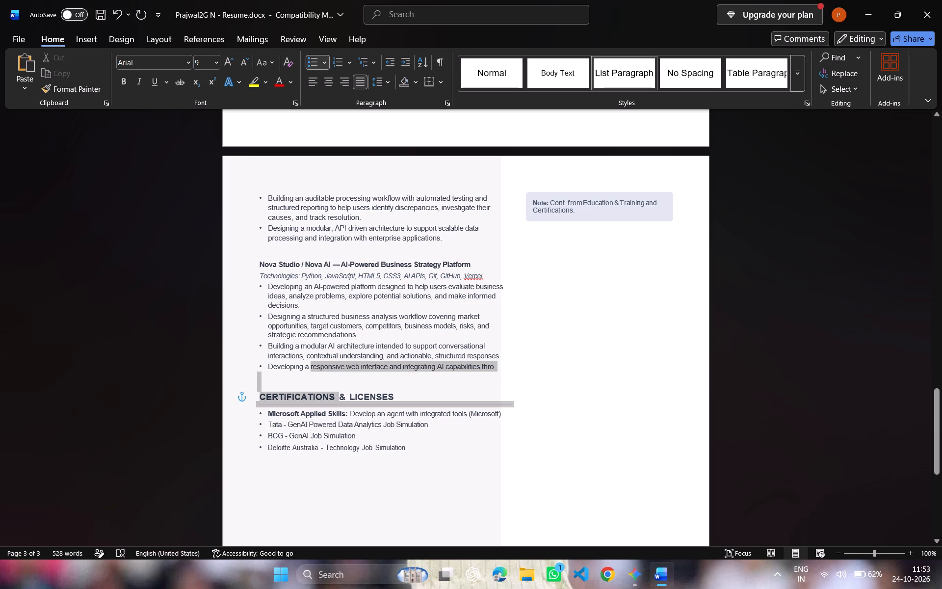
drag(313, 371, 313, 372)
click(392, 381)
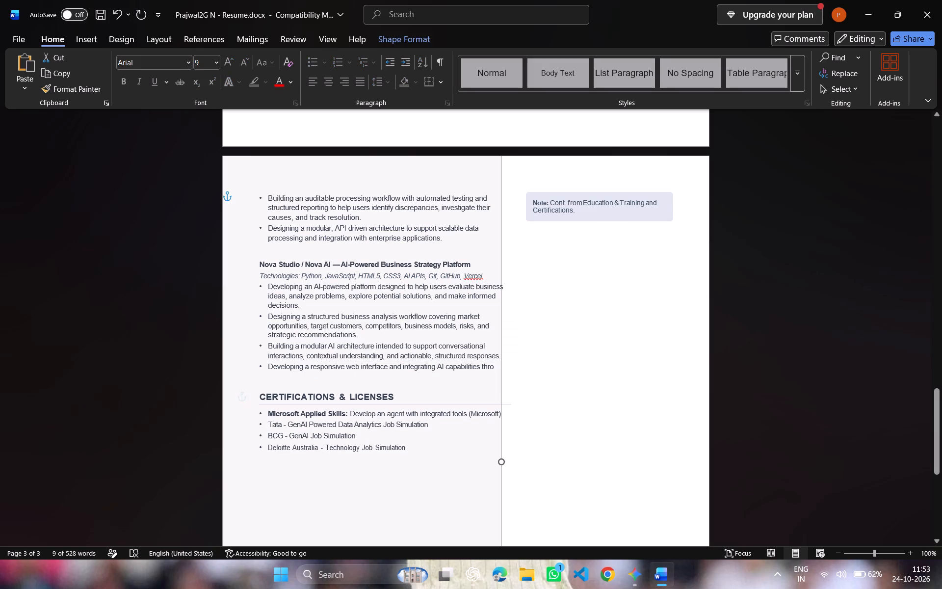
click(492, 366)
drag(492, 366, 297, 195)
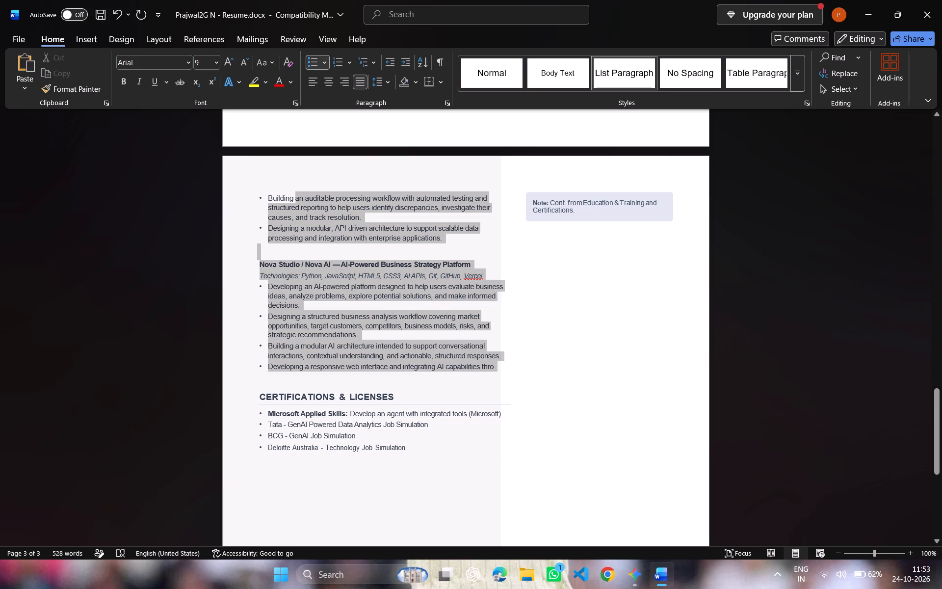
drag(297, 195, 279, 209)
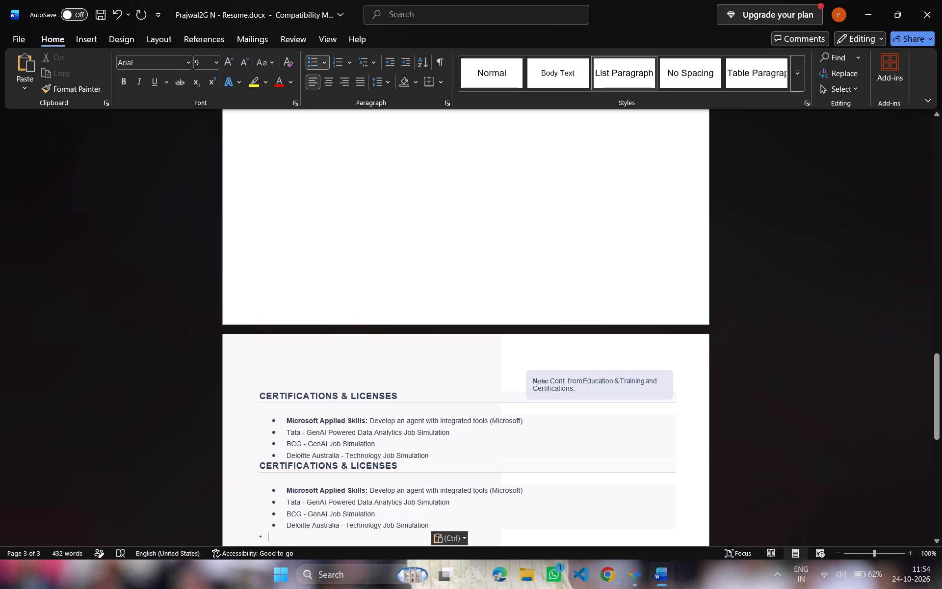
Paste the Certifications & Licenses section below the Nova Studio project bullets on page 1.
scroll(405, 450, up, 5)
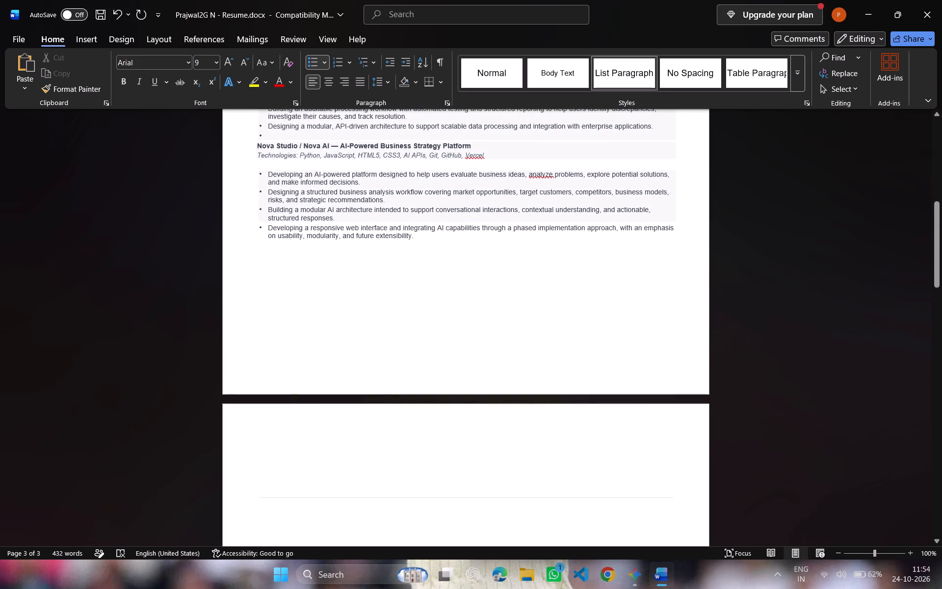
click(268, 263)
key(ctrl+v)
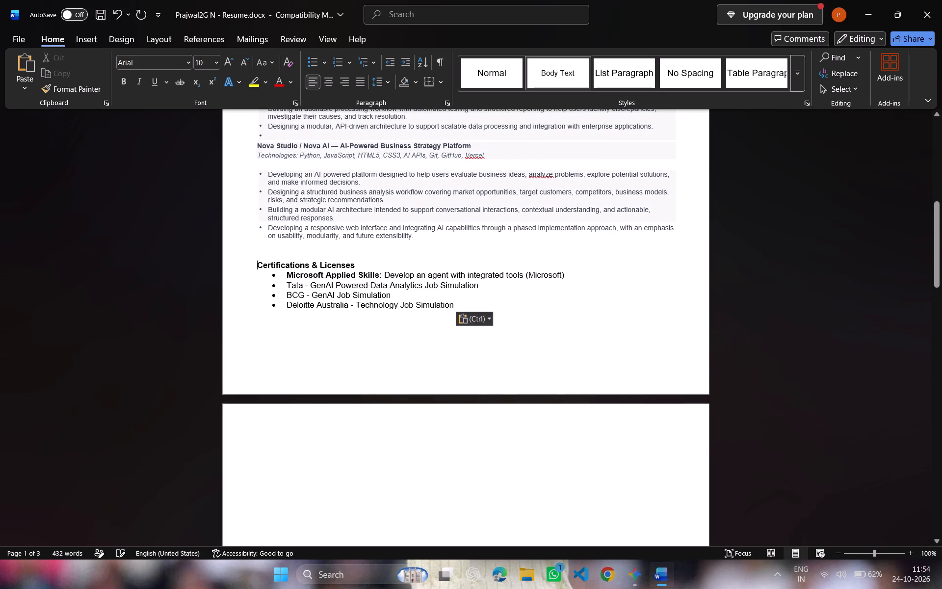
Delete both Certifications & Licenses lists and the leftover empty bullet on page 3.
scroll(414, 332, down, 2)
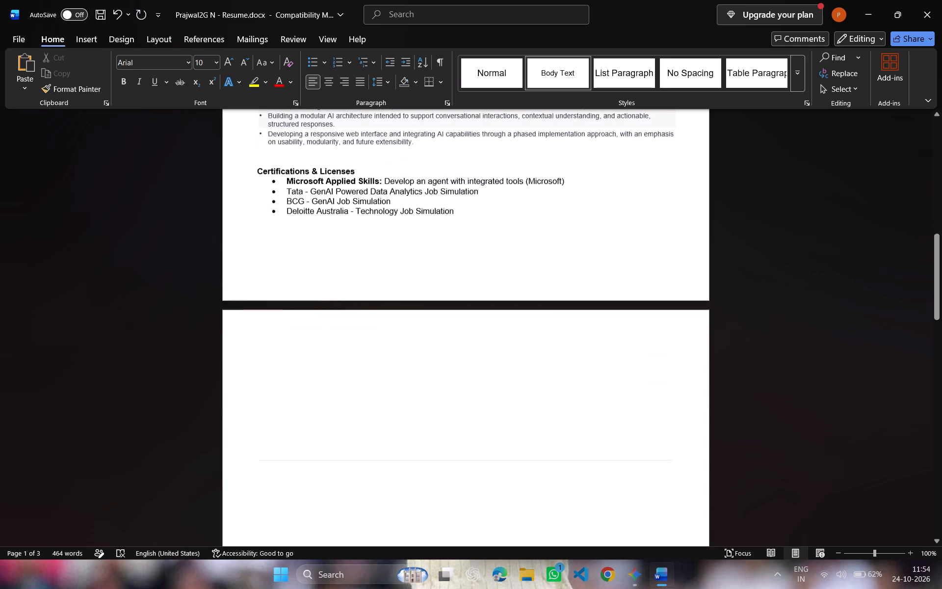
scroll(414, 332, down, 5)
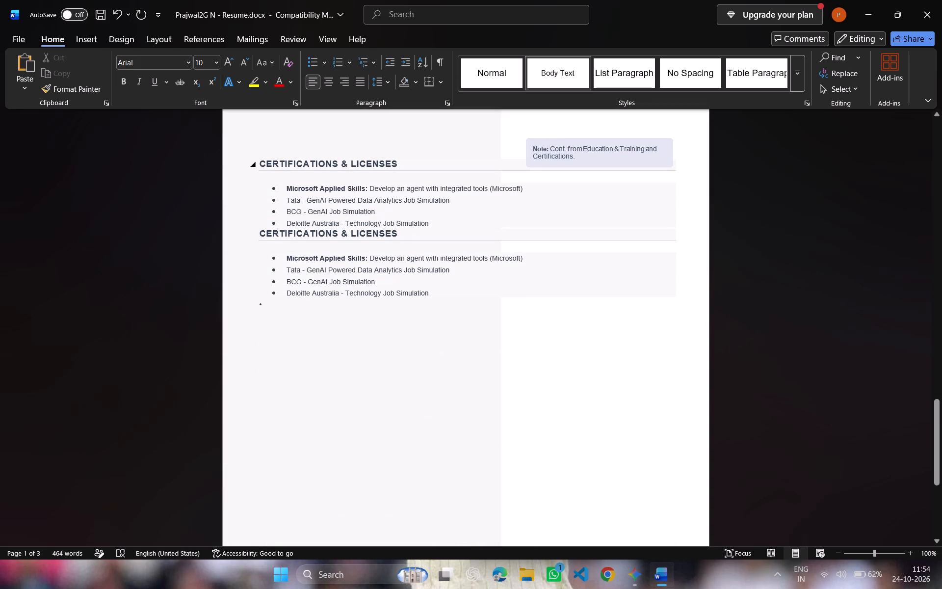
drag(262, 161, 423, 298)
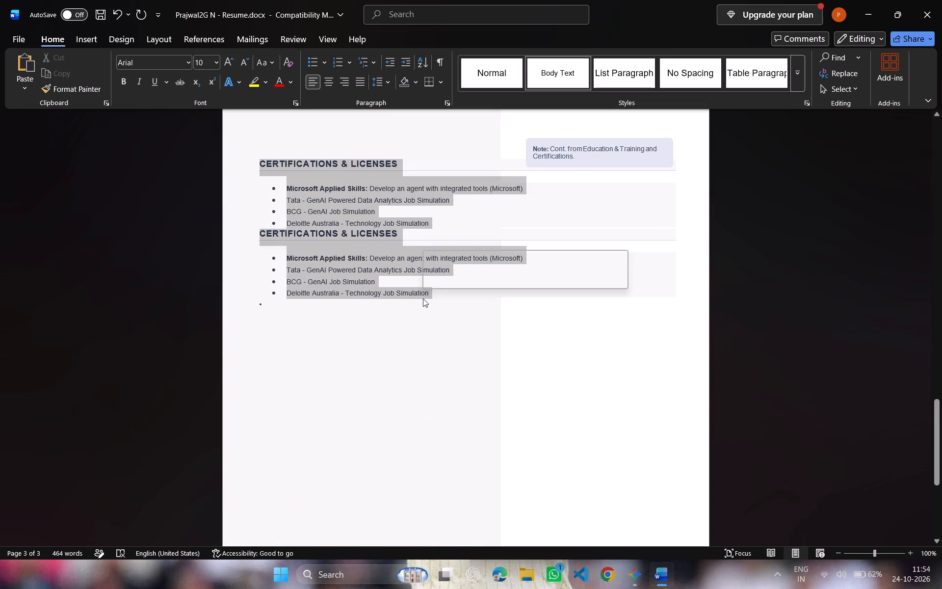
key(Delete)
key(BackSpace)
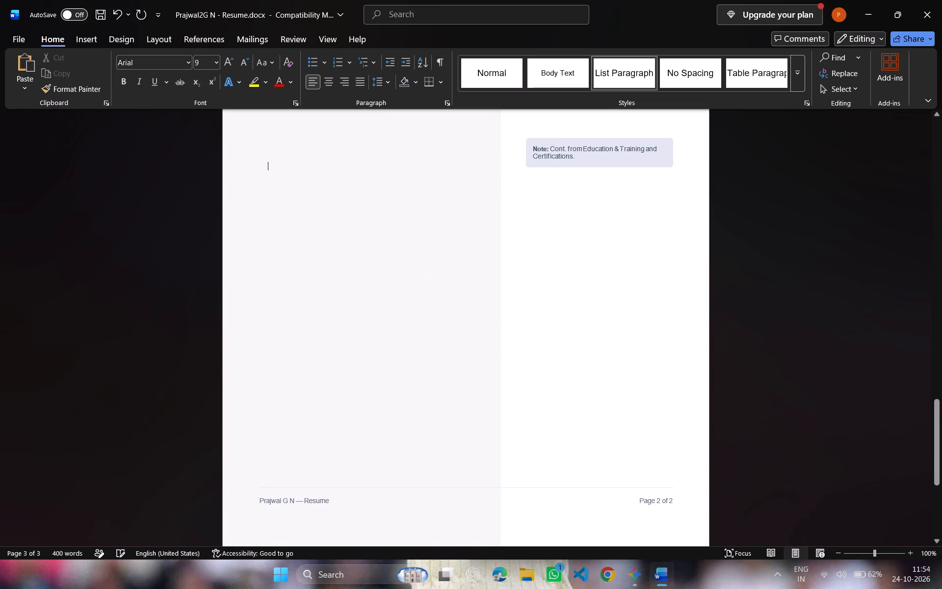
Clear the text "Note: Cont. from Education & Training and Certifications." from the note box on page 3.
click(607, 160)
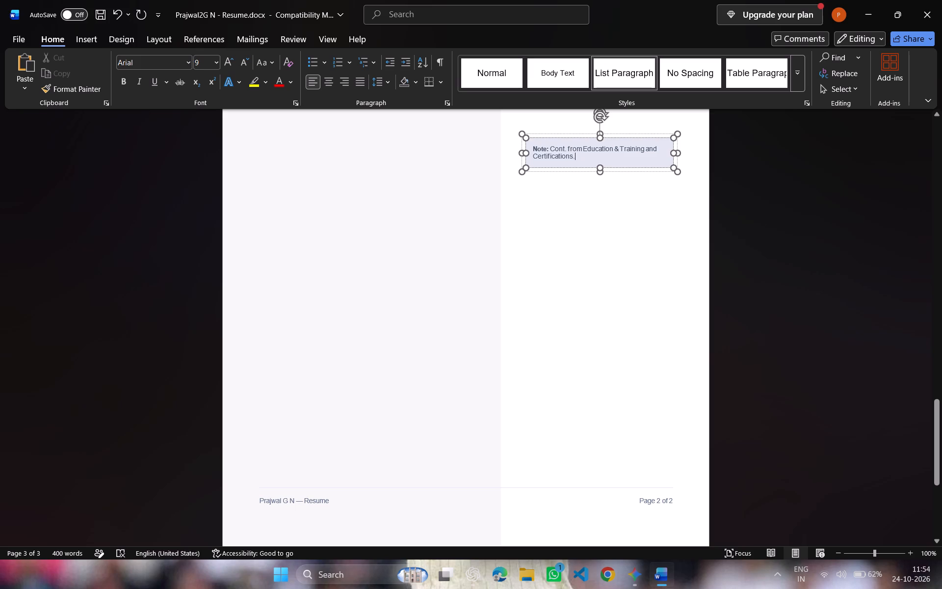
key(Delete)
key(Delete)
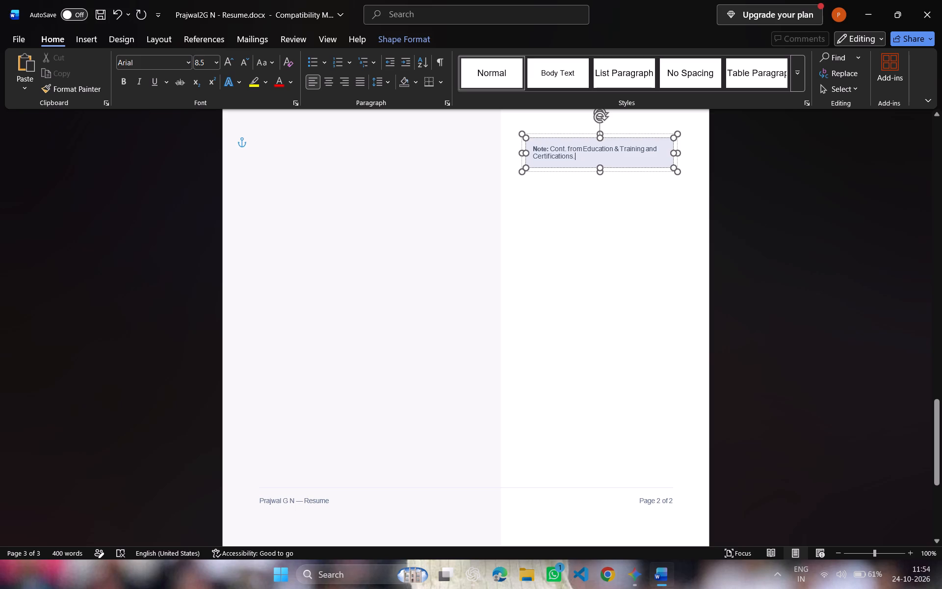
key(BackSpace)
key(BackSpace)
key(BackSpace)
key(BackSpace)
key(BackSpace)
key(BackSpace)
key(BackSpace)
key(BackSpace)
key(BackSpace)
key(BackSpace)
key(BackSpace)
key(BackSpace)
key(BackSpace)
key(BackSpace)
key(BackSpace)
key(BackSpace)
key(BackSpace)
key(BackSpace)
key(BackSpace)
key(BackSpace)
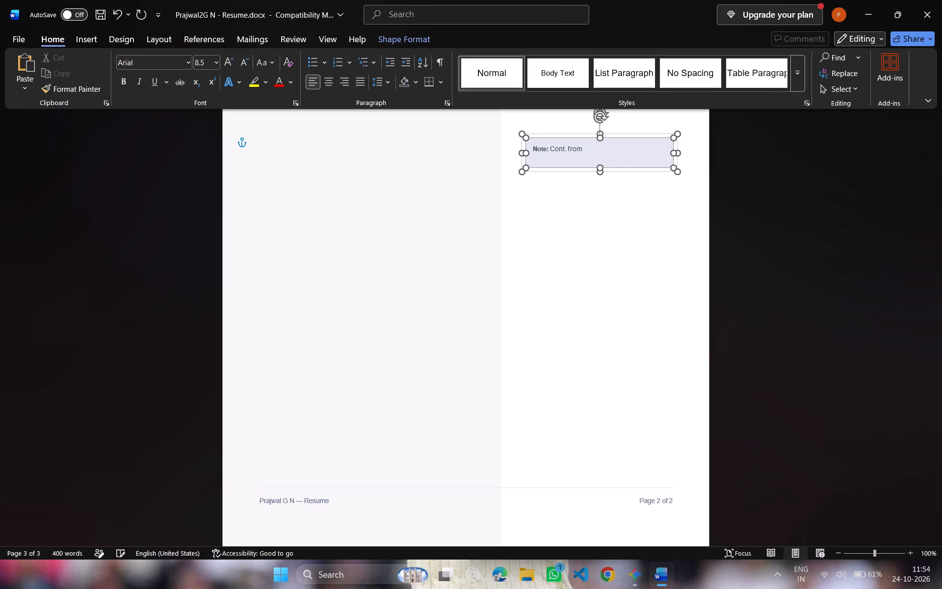
key(BackSpace)
key(BackSpace)
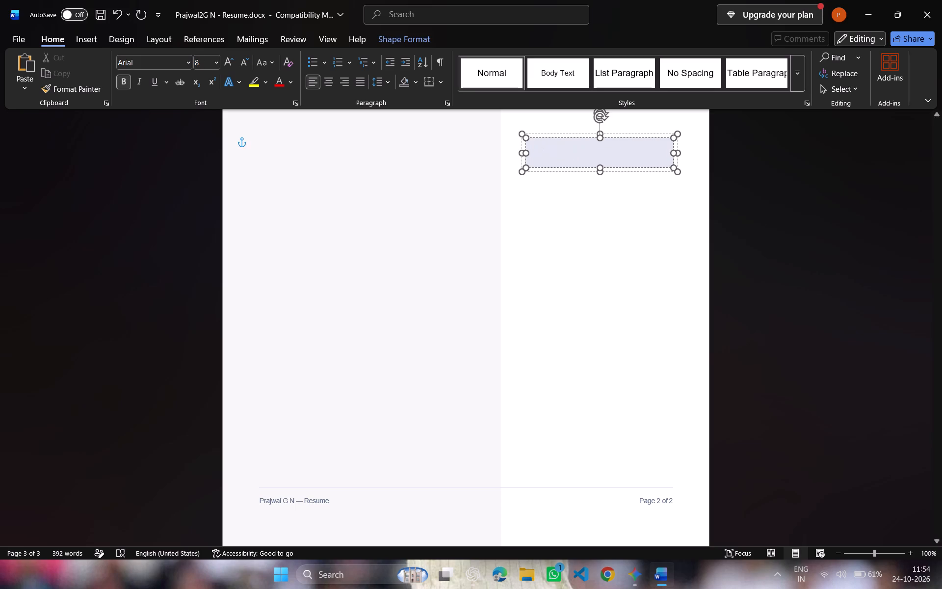
Cut the emptied note text box from page 3.
click(675, 165)
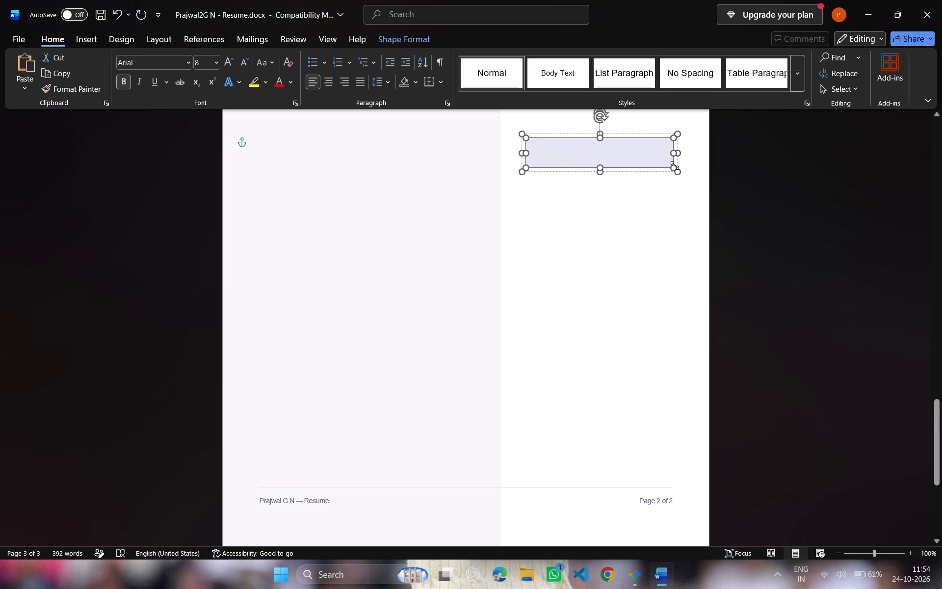
right_click(675, 165)
key(Delete)
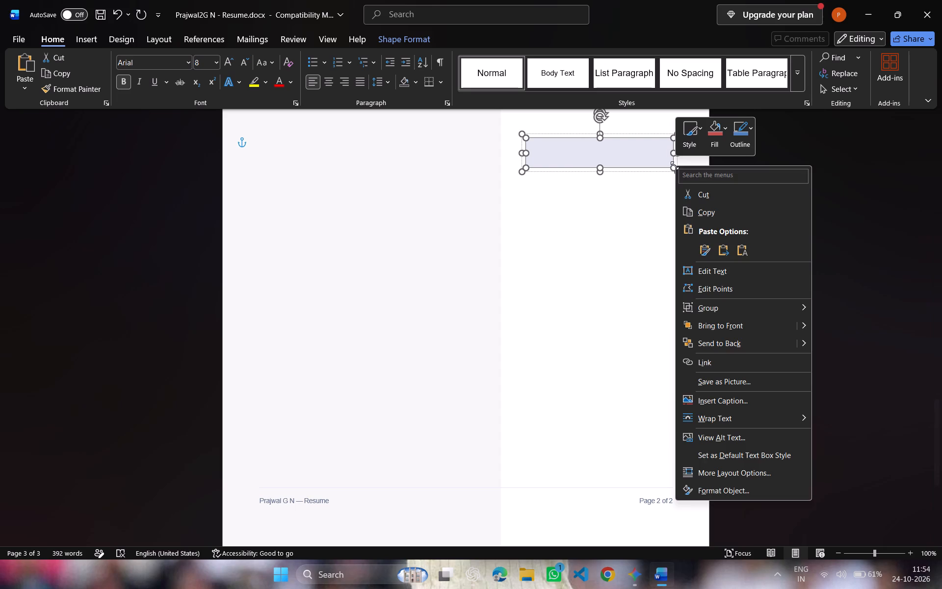
click(749, 189)
click(681, 188)
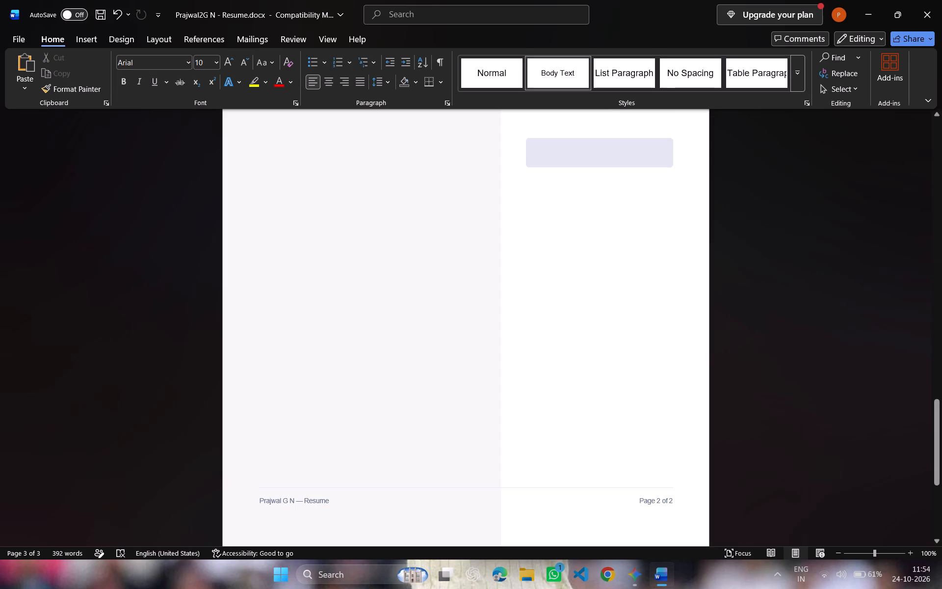
Delete the "Page 2 of 2" text at the bottom of page 3.
click(682, 498)
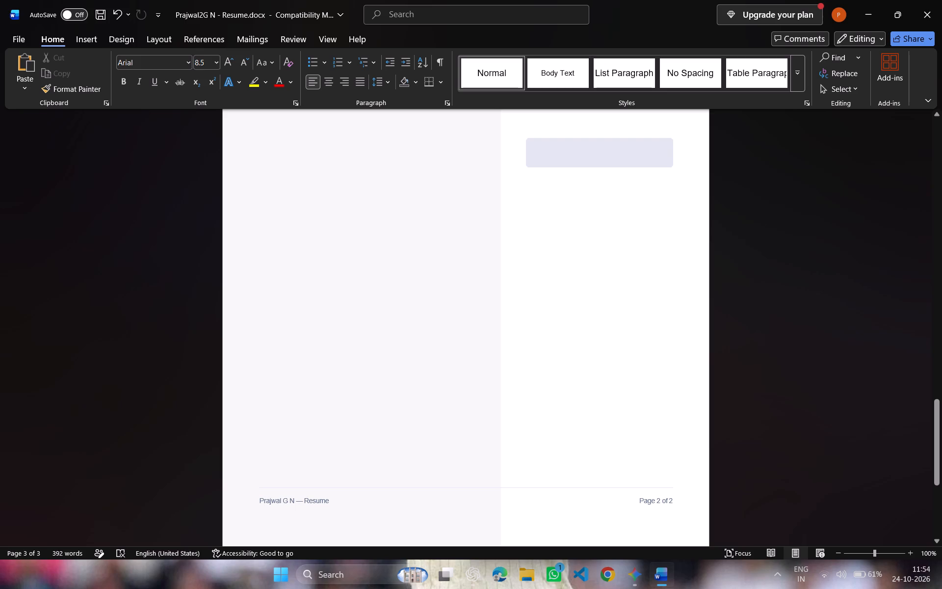
key(BackSpace)
key(BackSpace)
key(BackSpace)
key(BackSpace)
key(BackSpace)
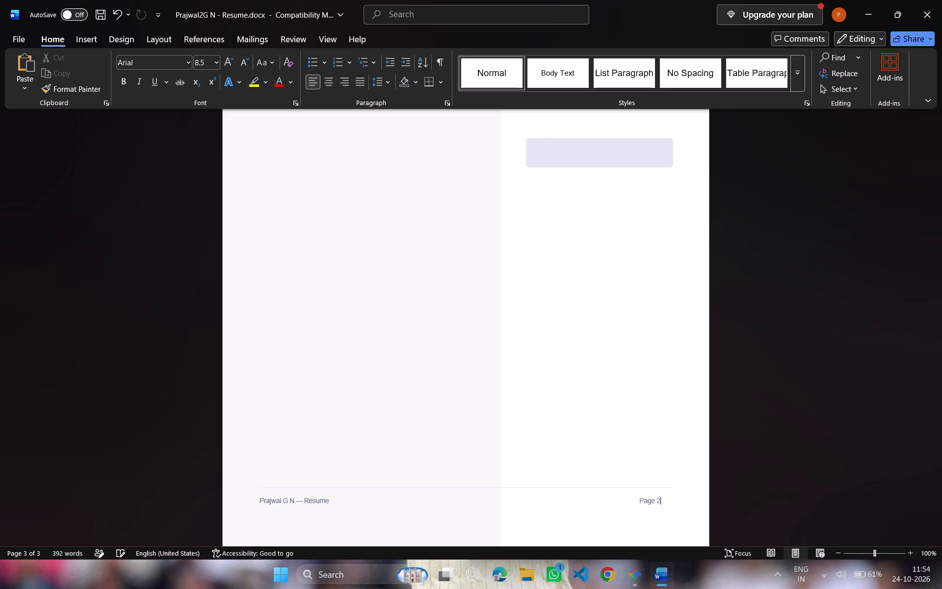
key(BackSpace)
key(BackSpace)
key(BackSpace)
key(BackSpace)
key(BackSpace)
key(BackSpace)
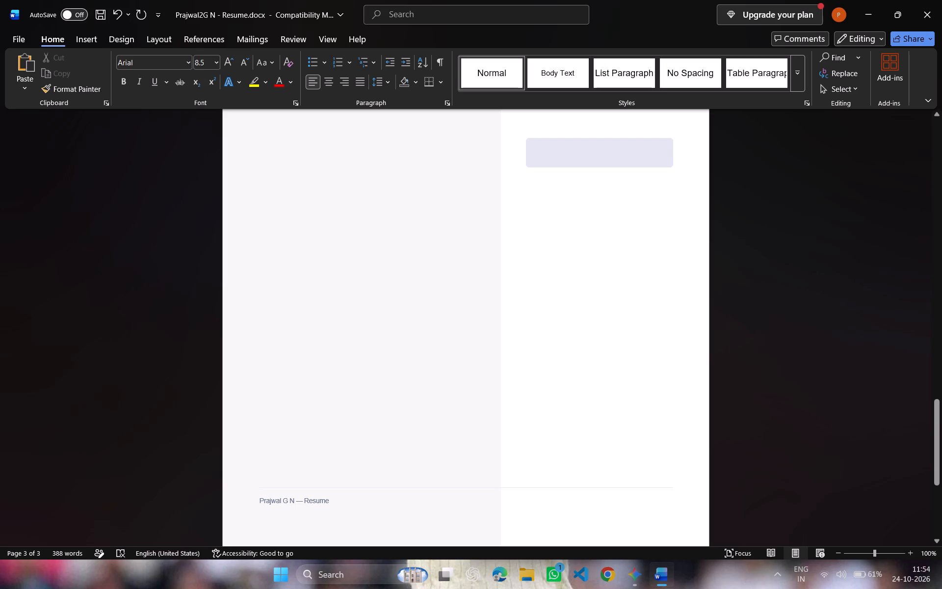
Clear the name and "Resume" line at the bottom of page 3.
drag(333, 506, 333, 499)
double_click(333, 499)
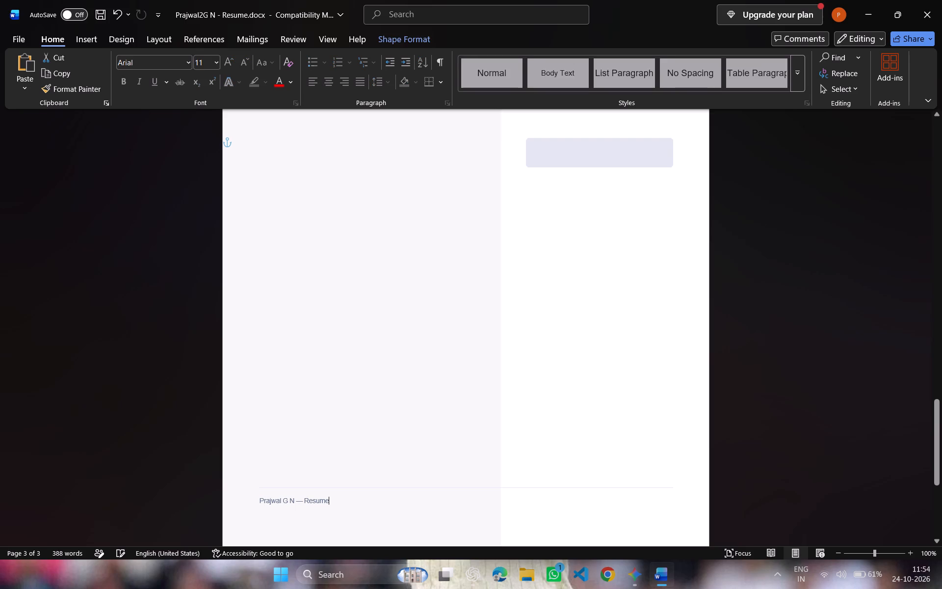
key(BackSpace)
key(BackSpace)
key(BackSpace)
key(BackSpace)
key(BackSpace)
key(BackSpace)
key(BackSpace)
key(BackSpace)
key(BackSpace)
key(BackSpace)
key(BackSpace)
key(BackSpace)
key(BackSpace)
key(BackSpace)
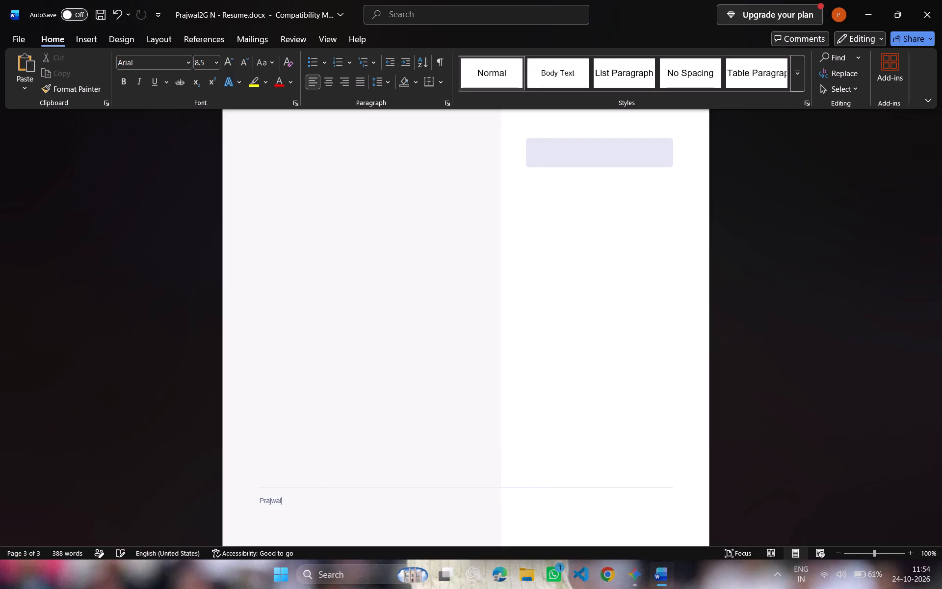
key(BackSpace)
key(BackSpace)
key(BackSpace)
key(BackSpace)
key(BackSpace)
key(BackSpace)
key(BackSpace)
key(BackSpace)
Resize the Contact text box on page 1, extending its lower-right corner outward and pulling its upper-left corner inward, away from the Summary.
scroll(333, 499, up, 3)
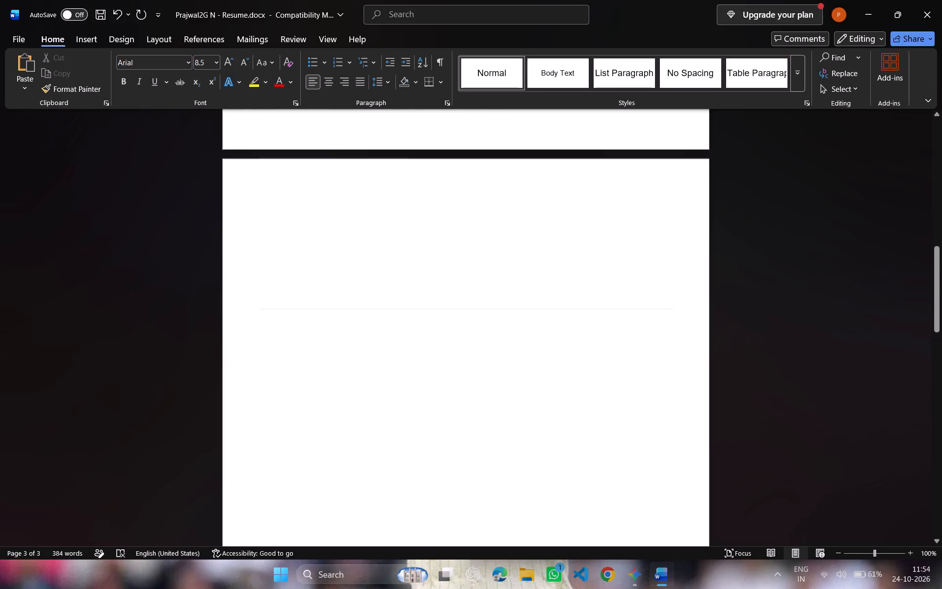
scroll(333, 499, up, 5)
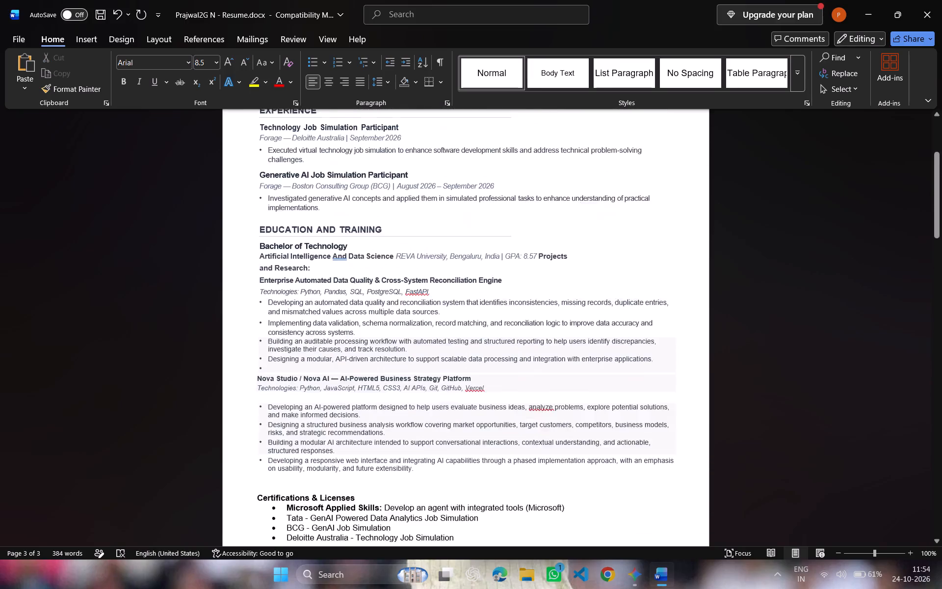
scroll(333, 499, up, 4)
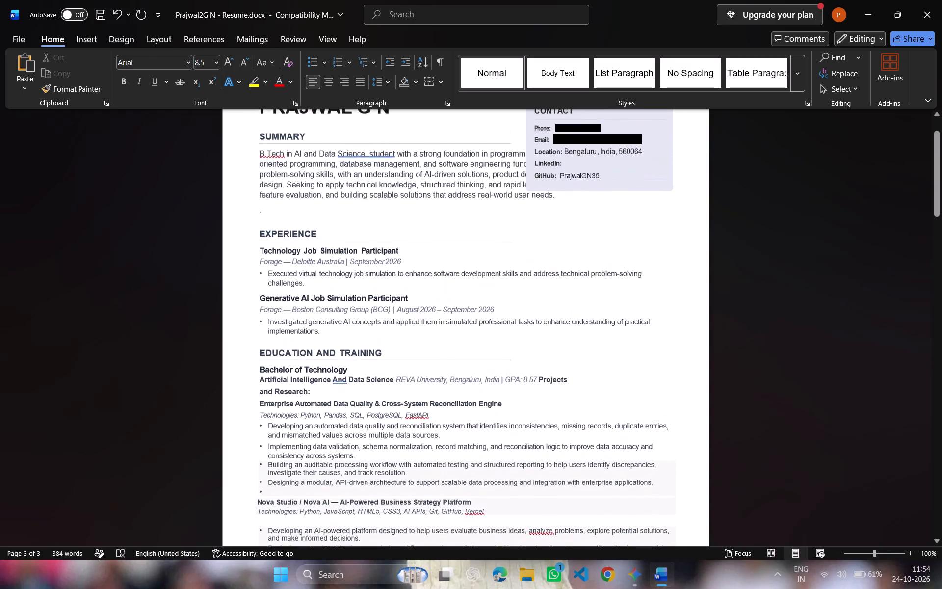
scroll(333, 499, up, 2)
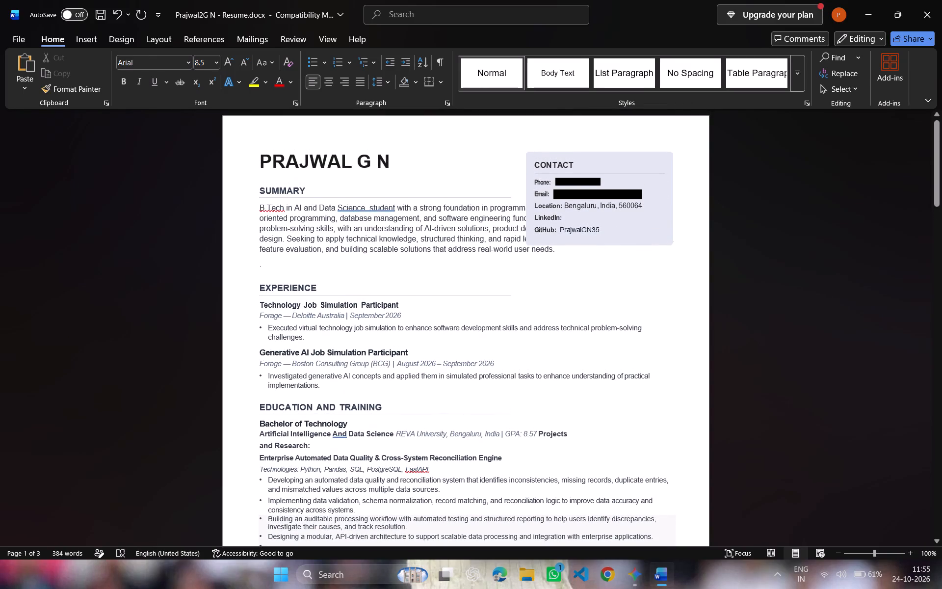
drag(622, 229, 646, 238)
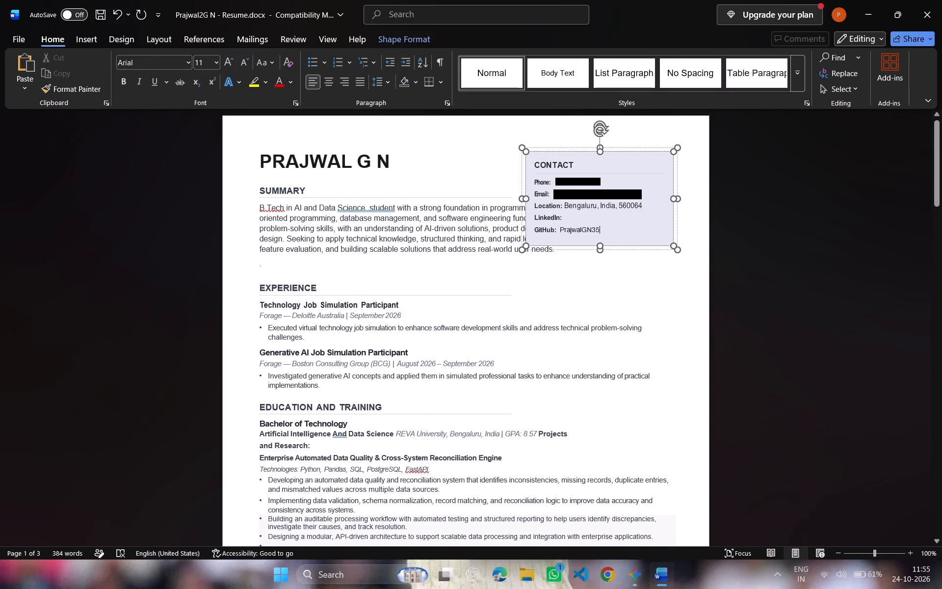
drag(676, 247, 682, 251)
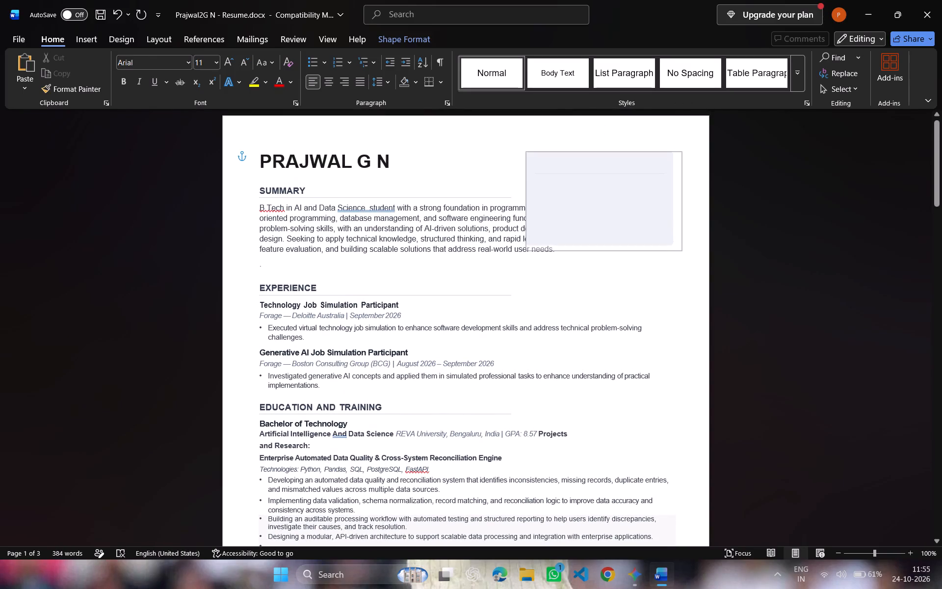
drag(682, 251, 694, 258)
click(694, 258)
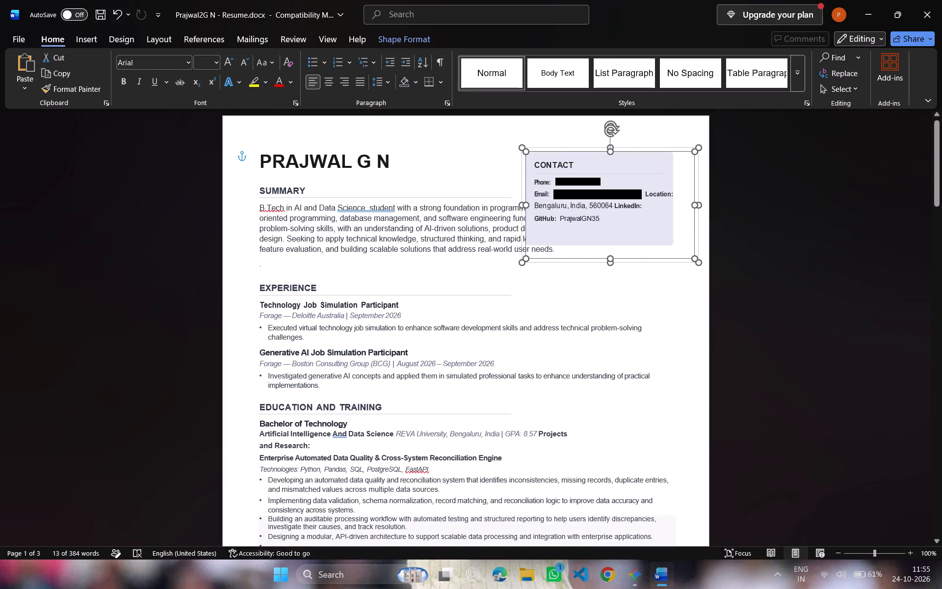
drag(525, 155, 537, 158)
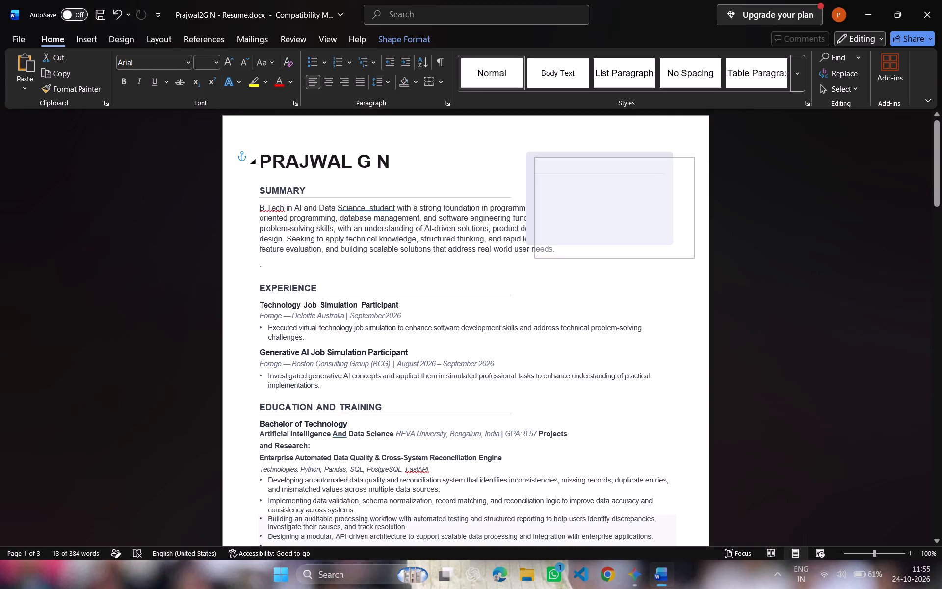
drag(537, 158, 555, 164)
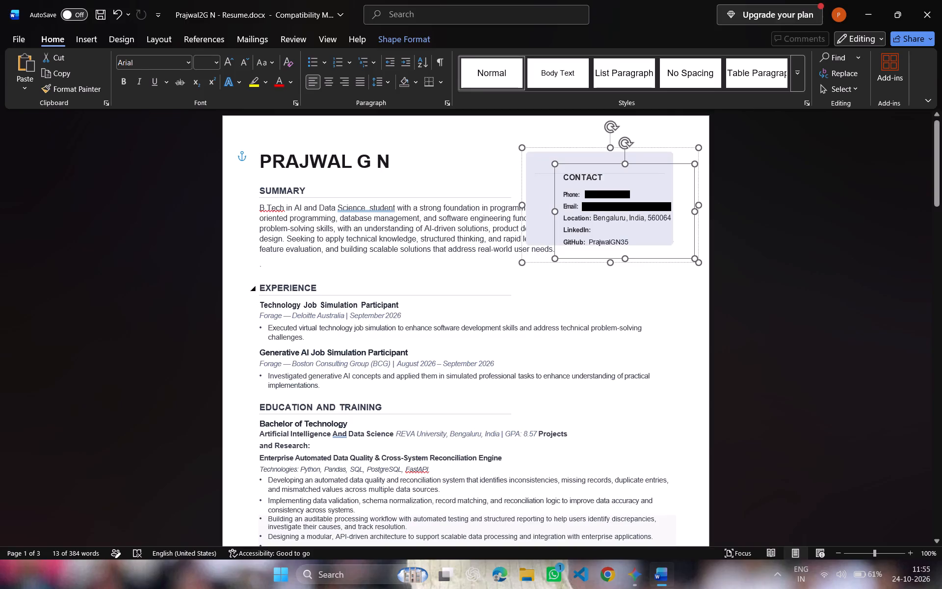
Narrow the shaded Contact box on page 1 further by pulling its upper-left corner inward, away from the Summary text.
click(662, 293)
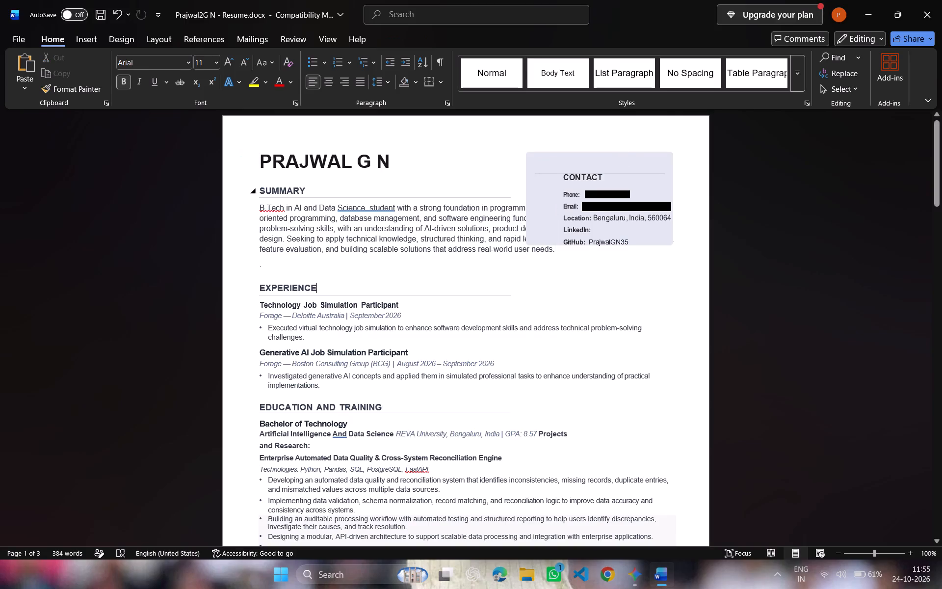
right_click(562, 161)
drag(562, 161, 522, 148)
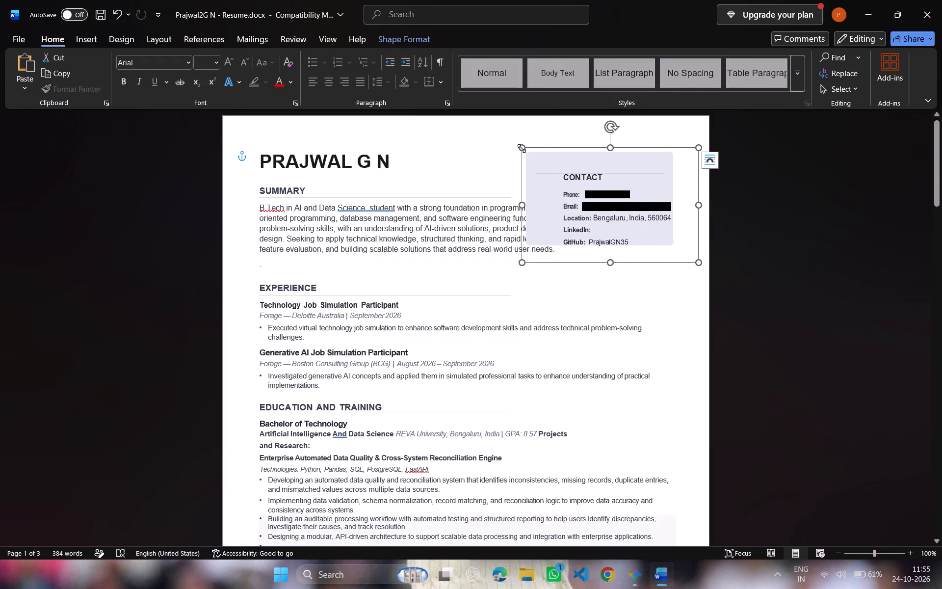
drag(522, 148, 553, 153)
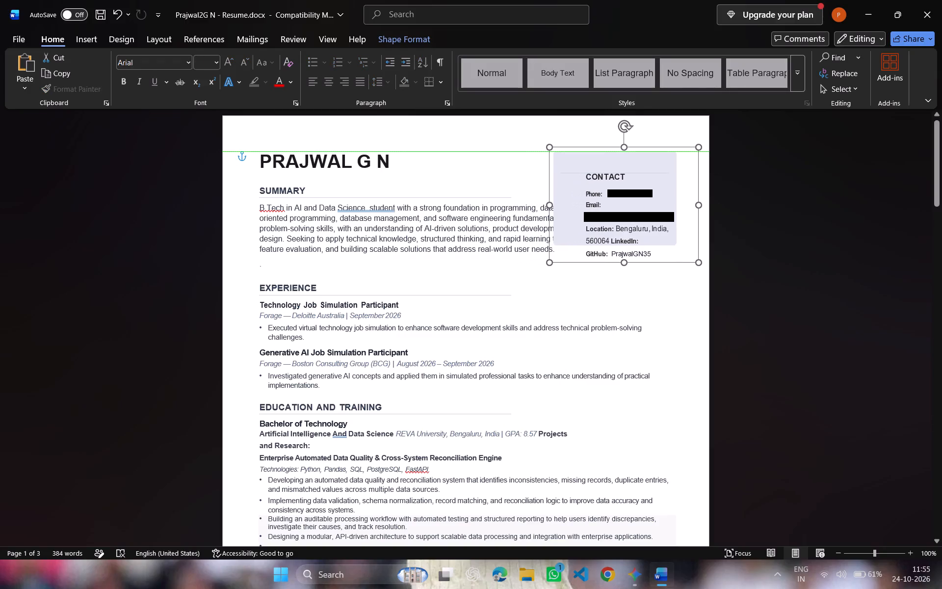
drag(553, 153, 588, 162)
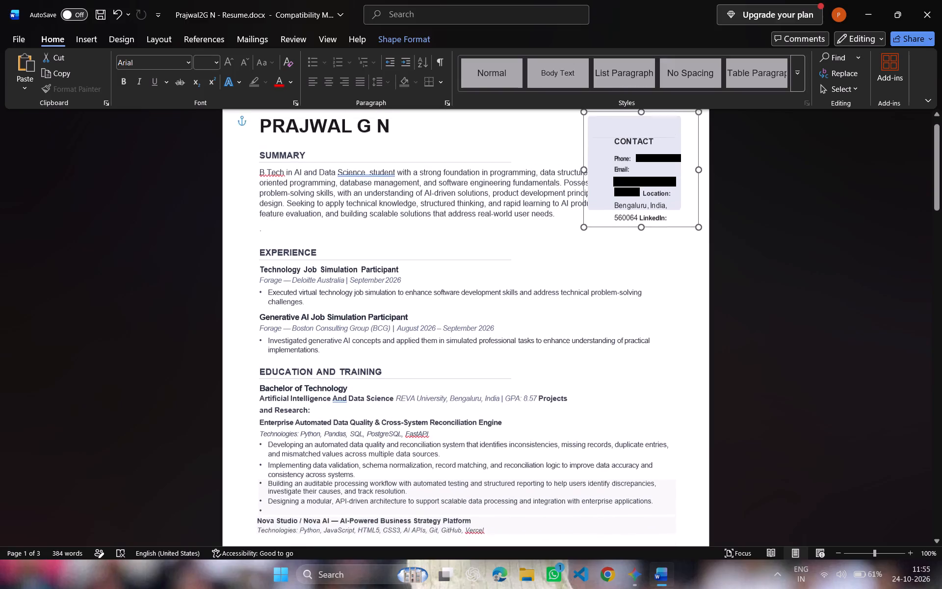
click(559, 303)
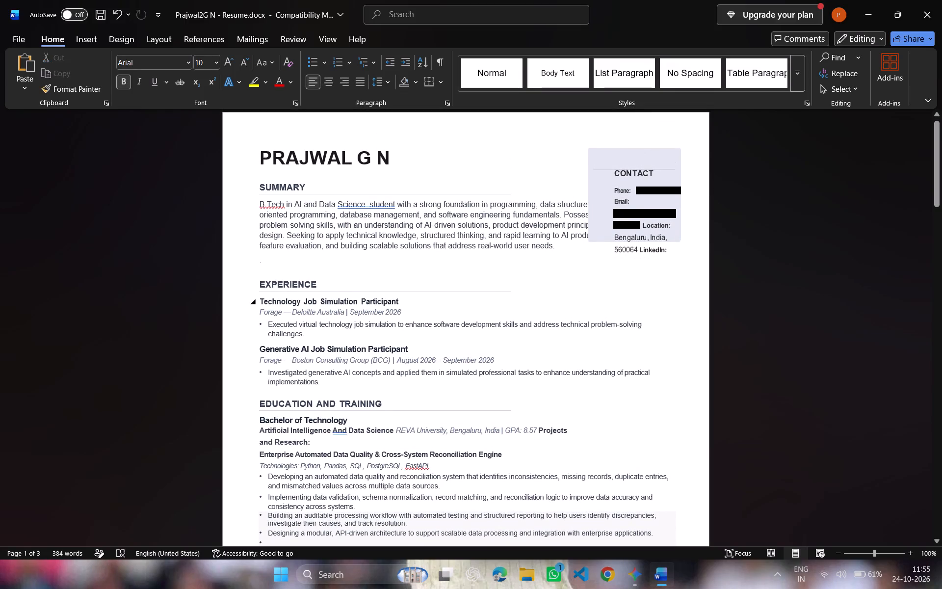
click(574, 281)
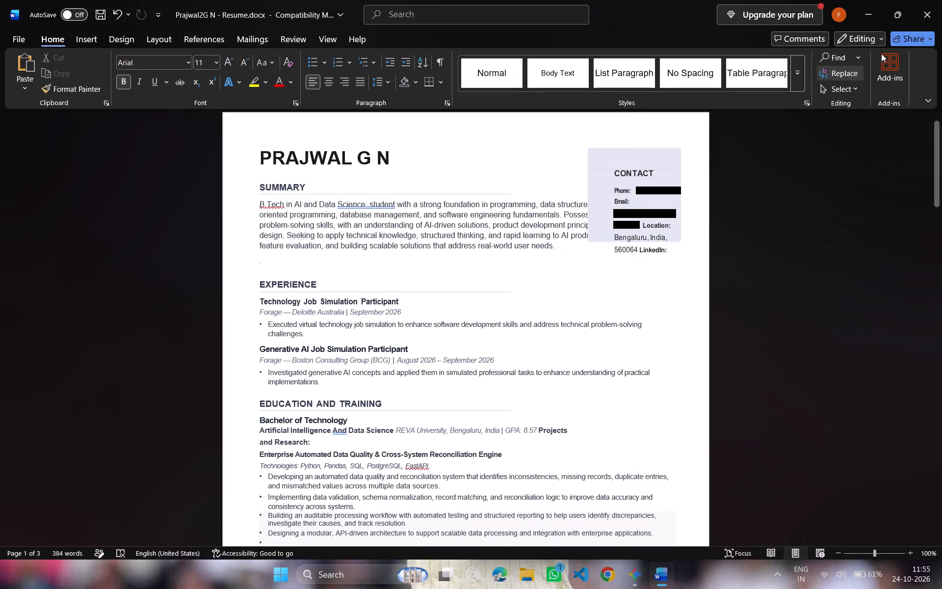
click(933, 11)
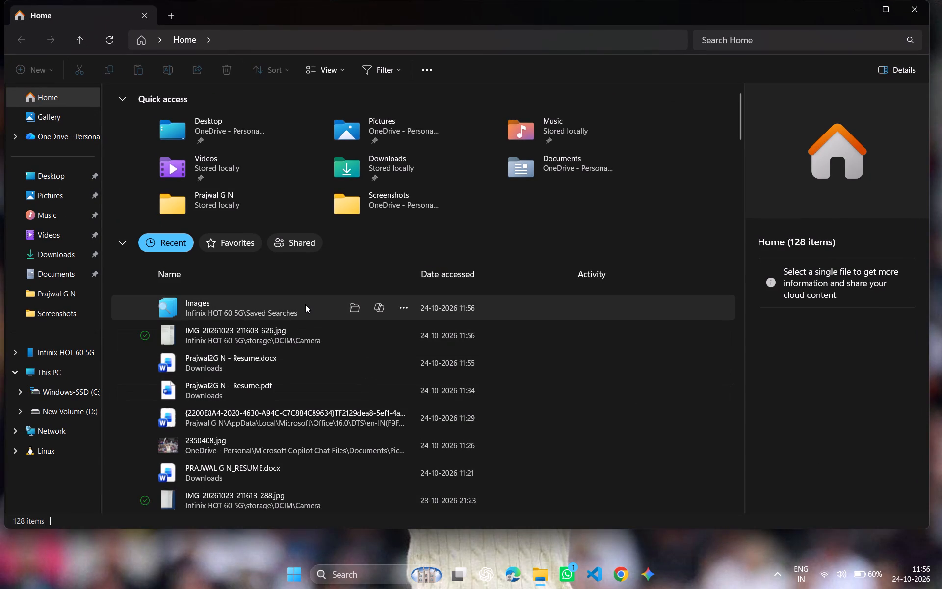
double_click(276, 388)
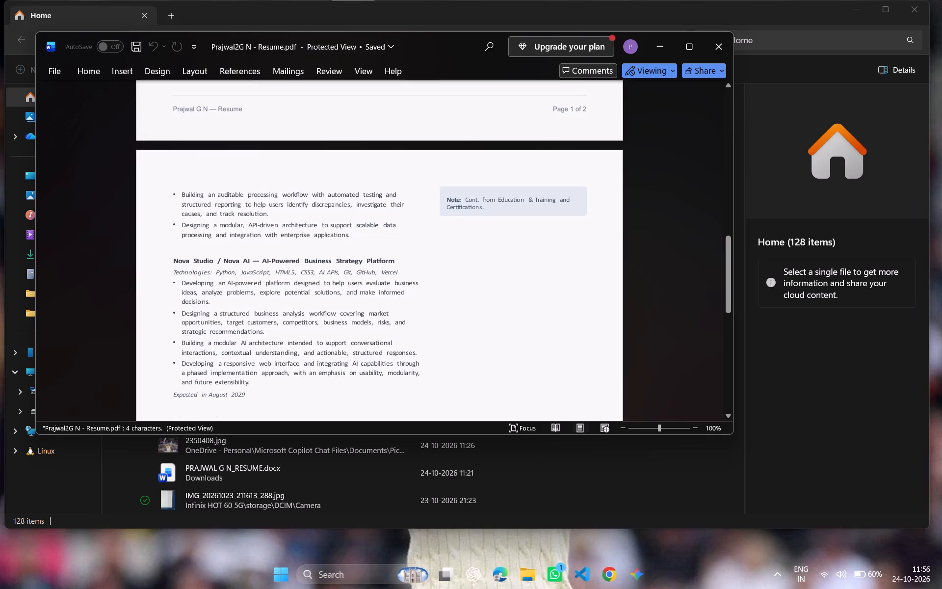
scroll(483, 299, up, 3)
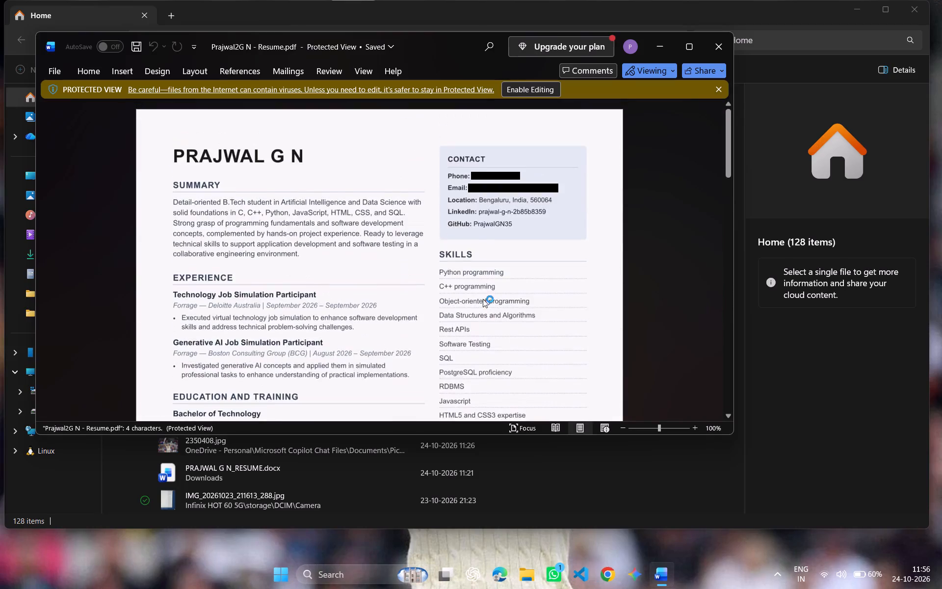
scroll(483, 299, down, 4)
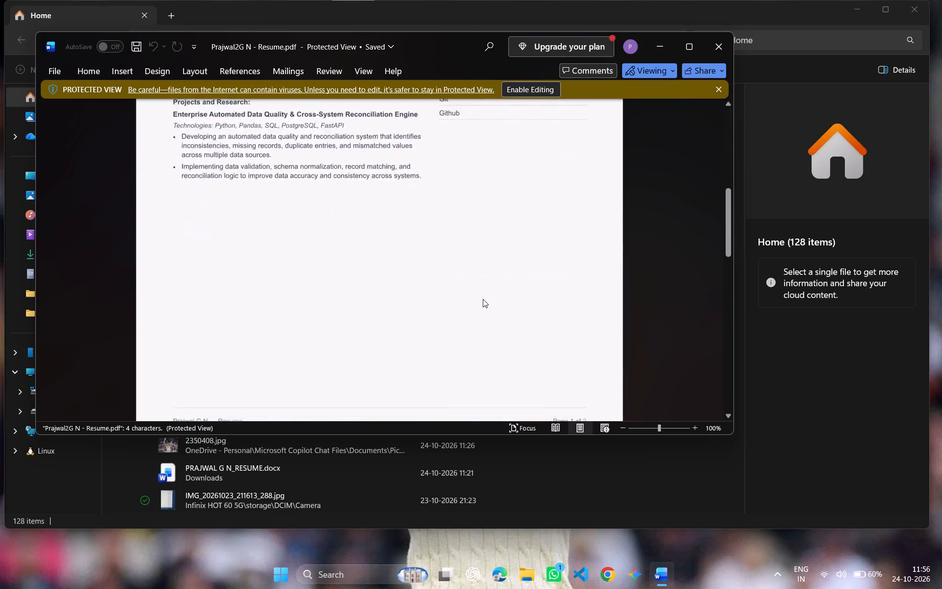
scroll(483, 299, down, 3)
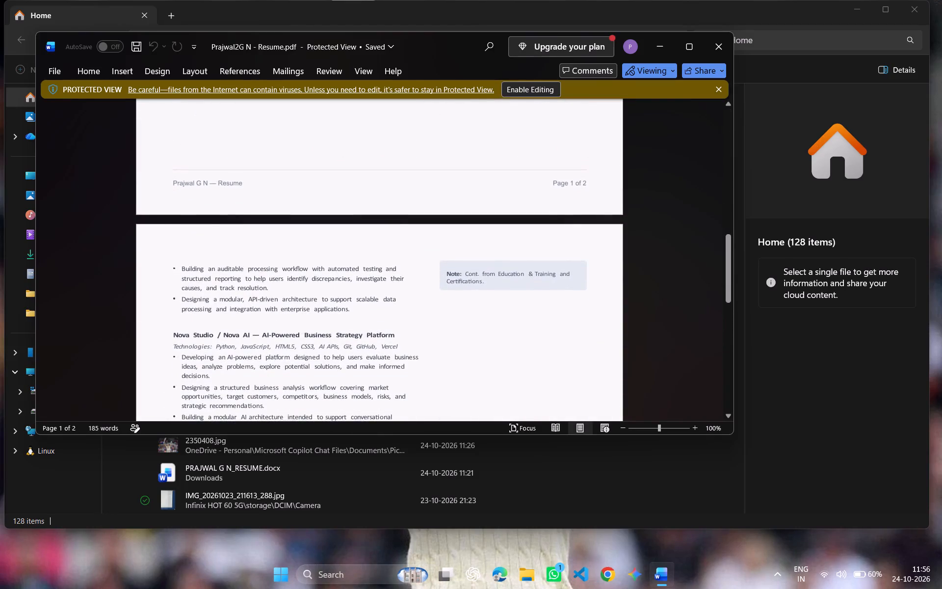
scroll(318, 274, down, 2)
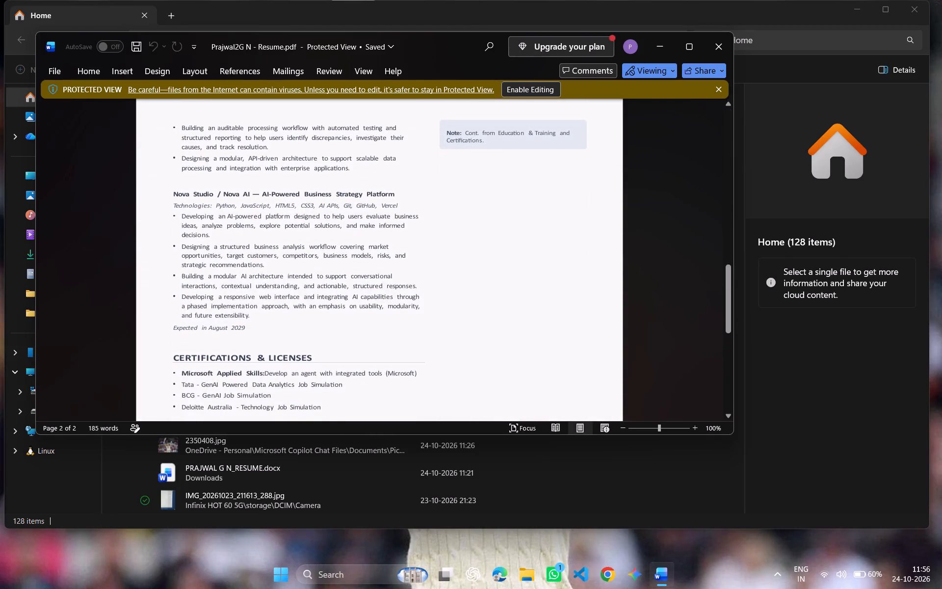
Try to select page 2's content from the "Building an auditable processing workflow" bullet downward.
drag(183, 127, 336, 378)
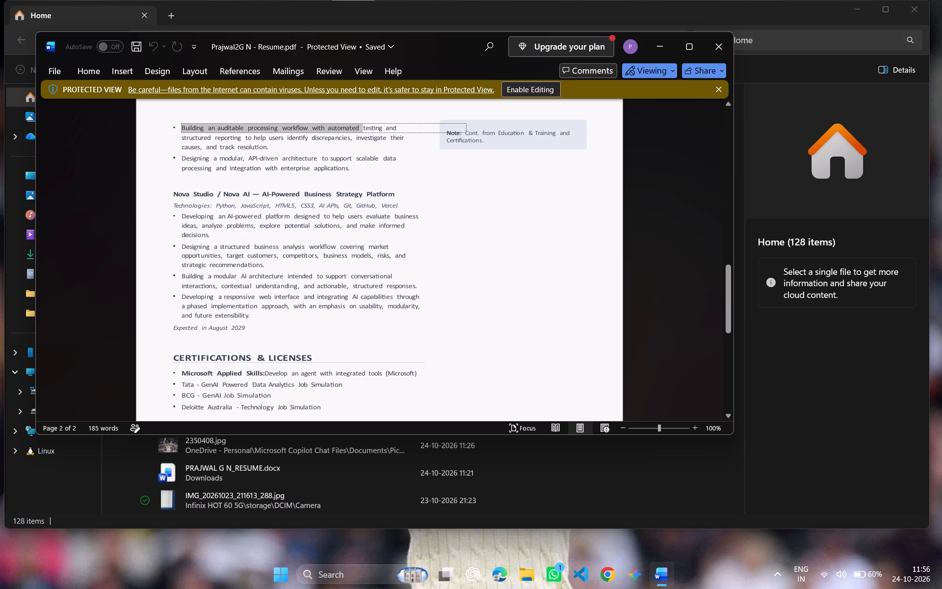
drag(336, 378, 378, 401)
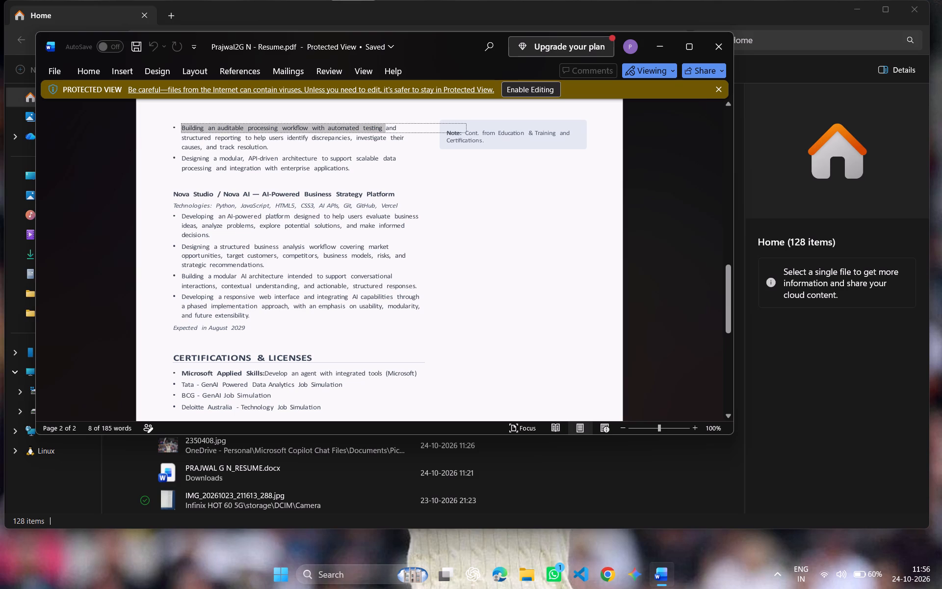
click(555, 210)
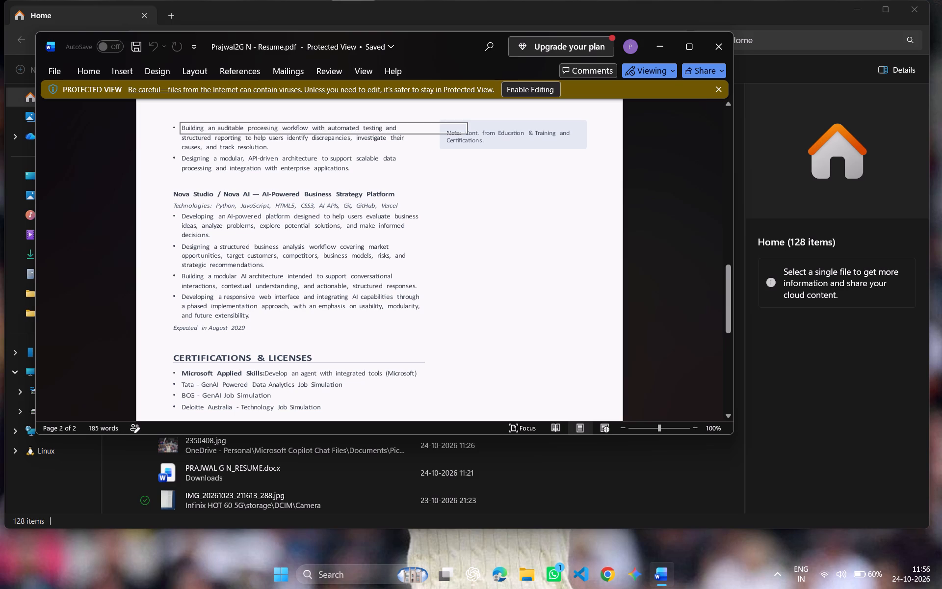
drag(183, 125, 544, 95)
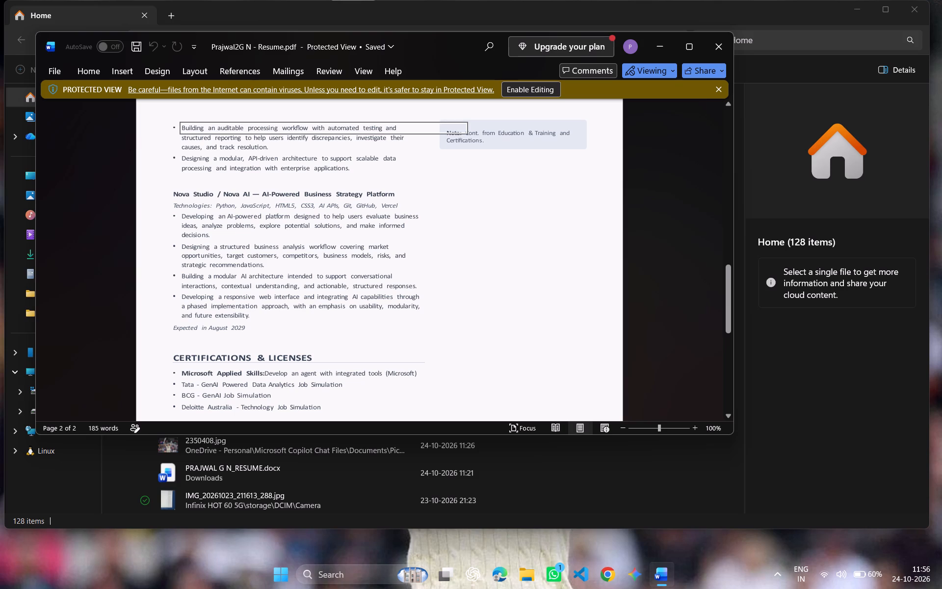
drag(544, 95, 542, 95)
Enable editing for the resume PDF opened in Protected View.
click(542, 95)
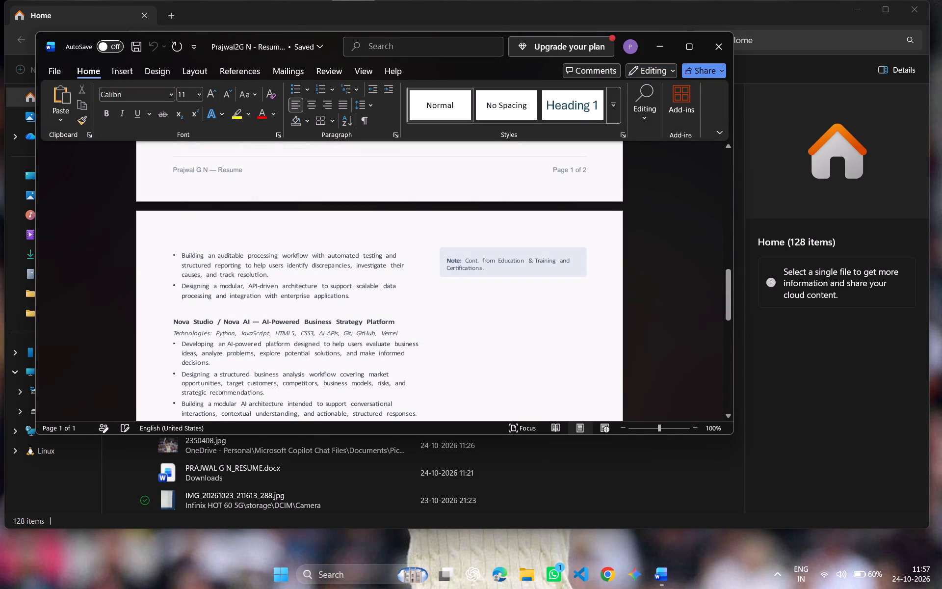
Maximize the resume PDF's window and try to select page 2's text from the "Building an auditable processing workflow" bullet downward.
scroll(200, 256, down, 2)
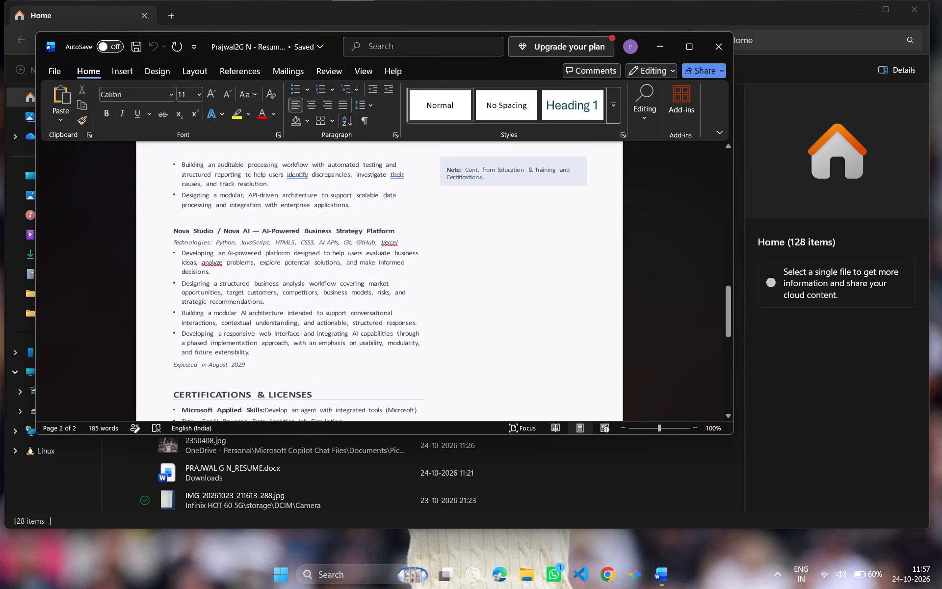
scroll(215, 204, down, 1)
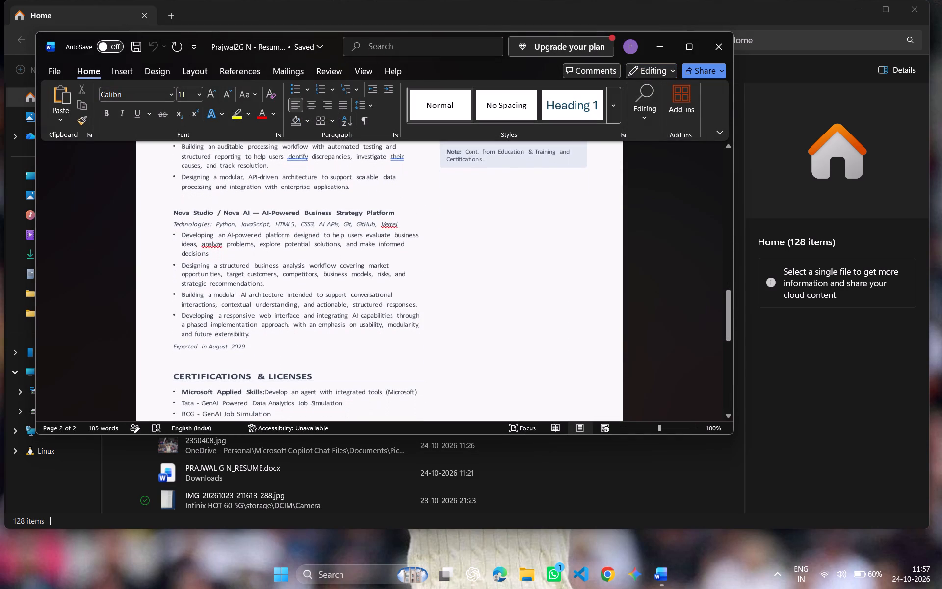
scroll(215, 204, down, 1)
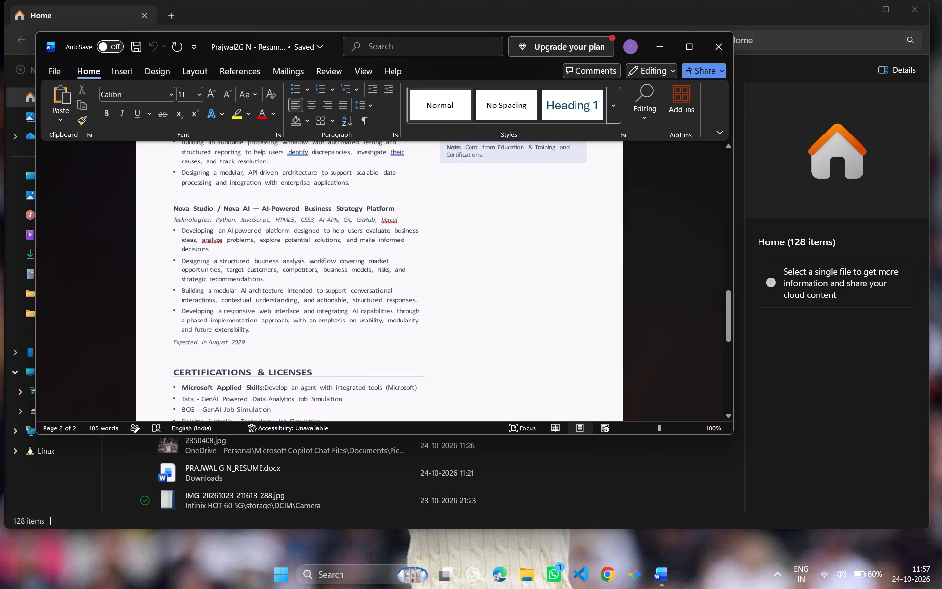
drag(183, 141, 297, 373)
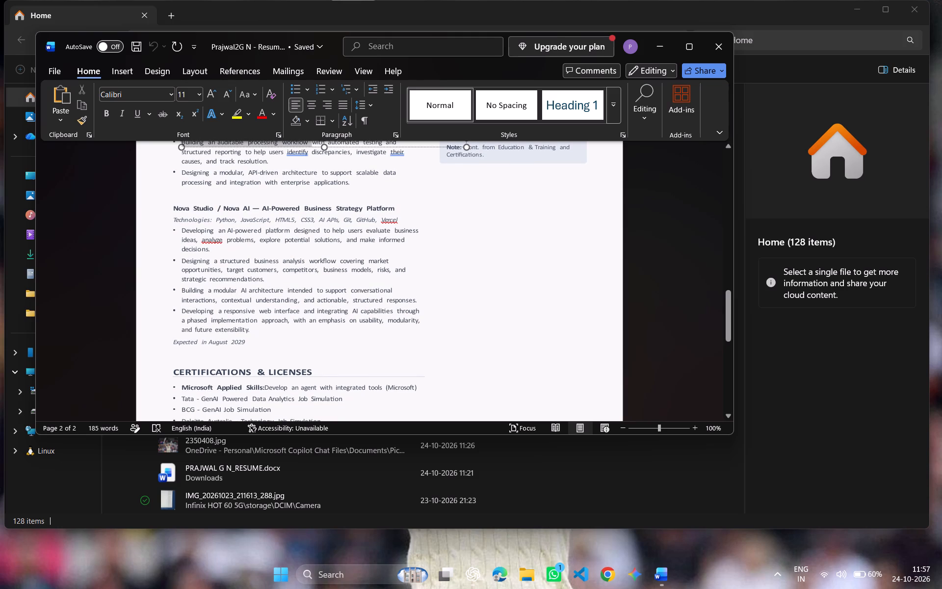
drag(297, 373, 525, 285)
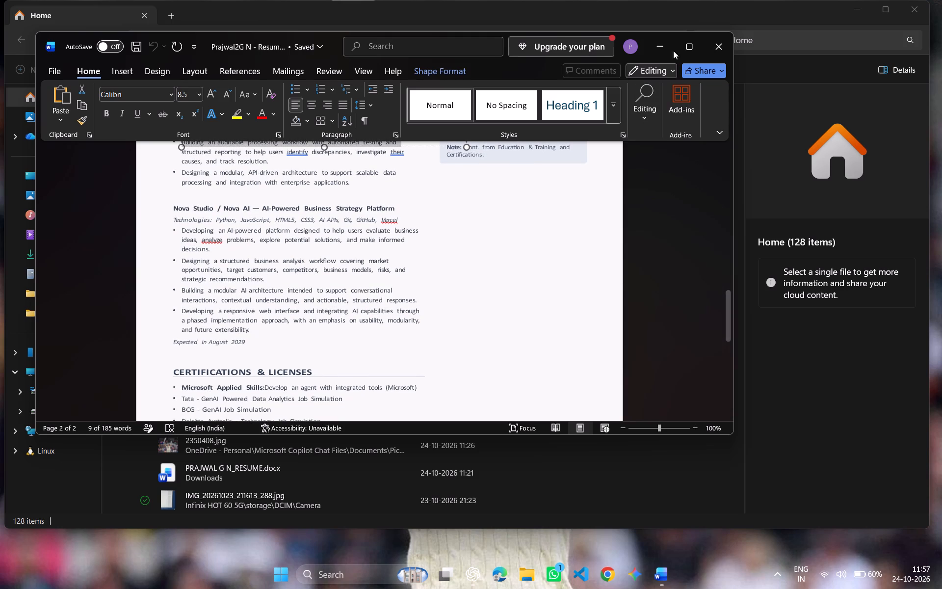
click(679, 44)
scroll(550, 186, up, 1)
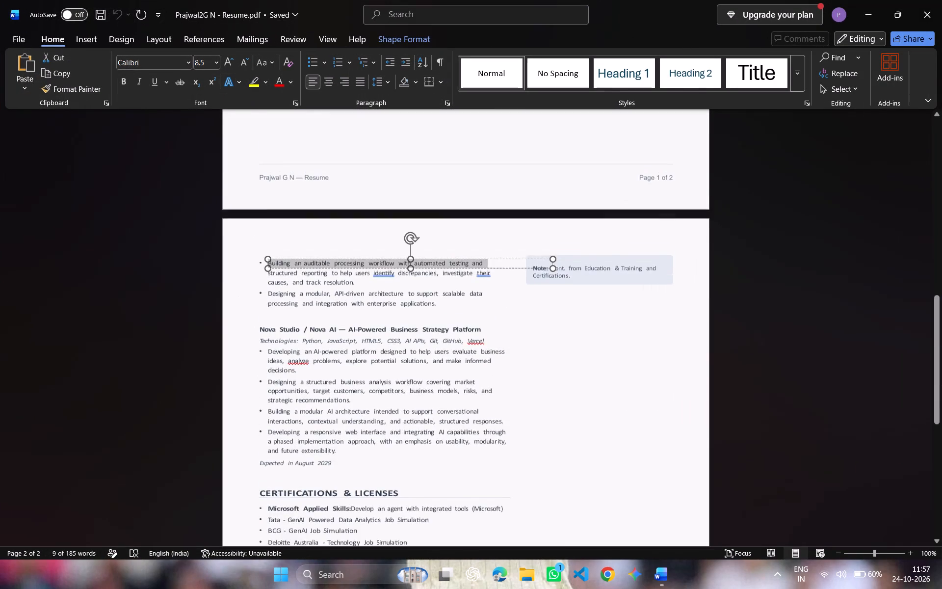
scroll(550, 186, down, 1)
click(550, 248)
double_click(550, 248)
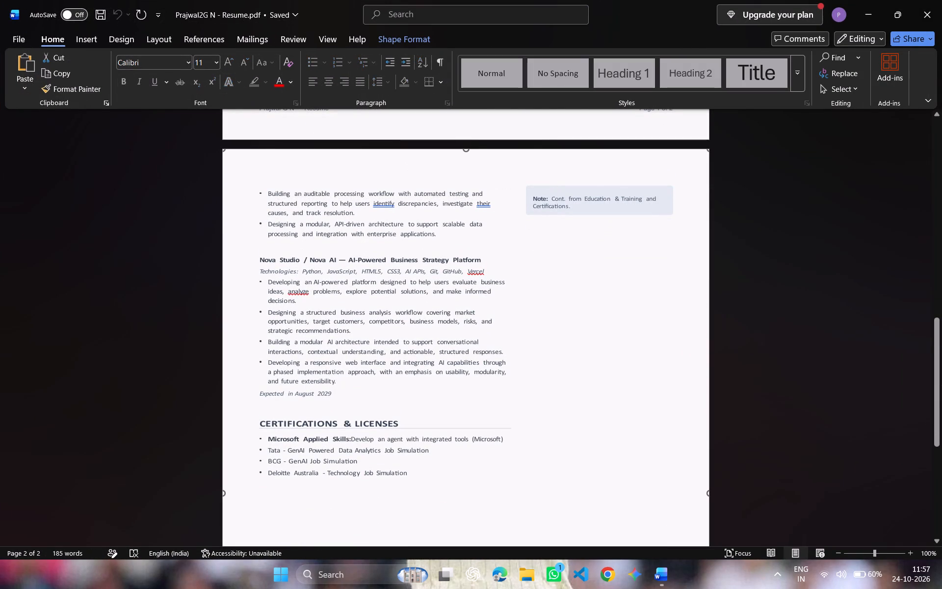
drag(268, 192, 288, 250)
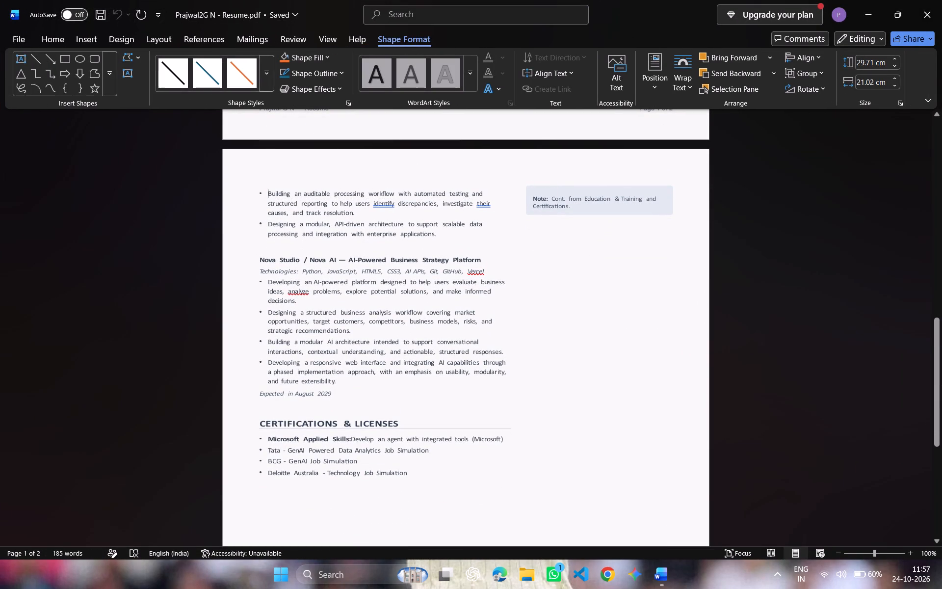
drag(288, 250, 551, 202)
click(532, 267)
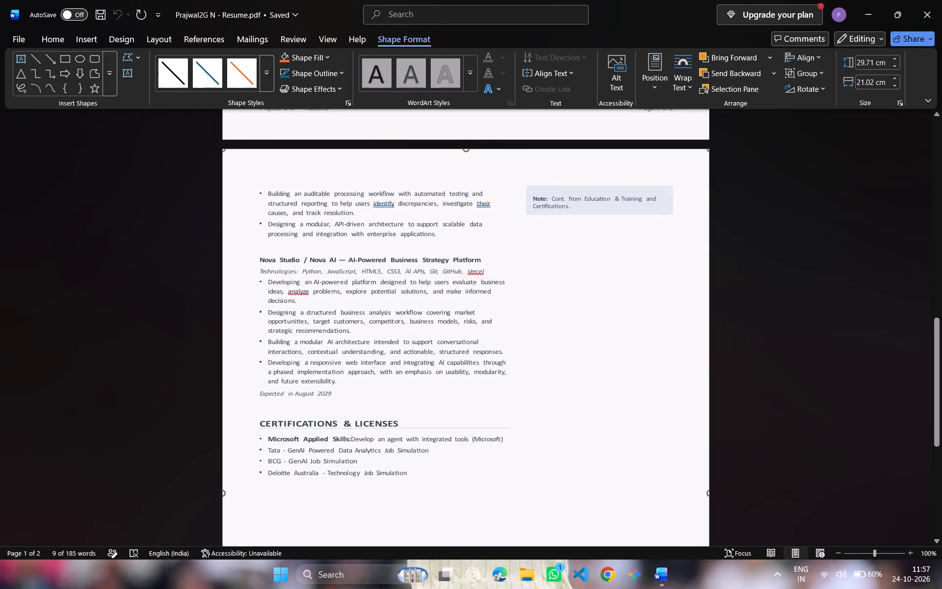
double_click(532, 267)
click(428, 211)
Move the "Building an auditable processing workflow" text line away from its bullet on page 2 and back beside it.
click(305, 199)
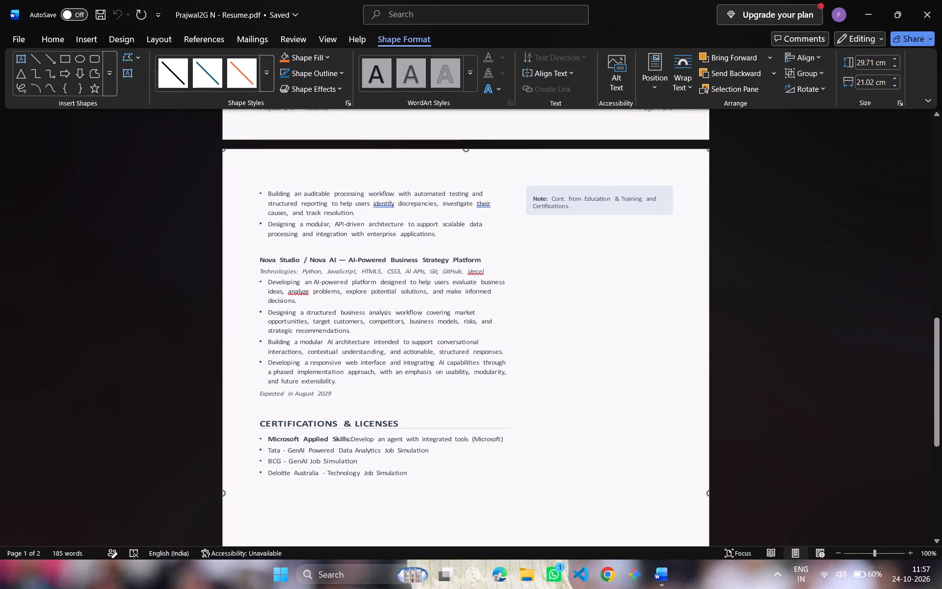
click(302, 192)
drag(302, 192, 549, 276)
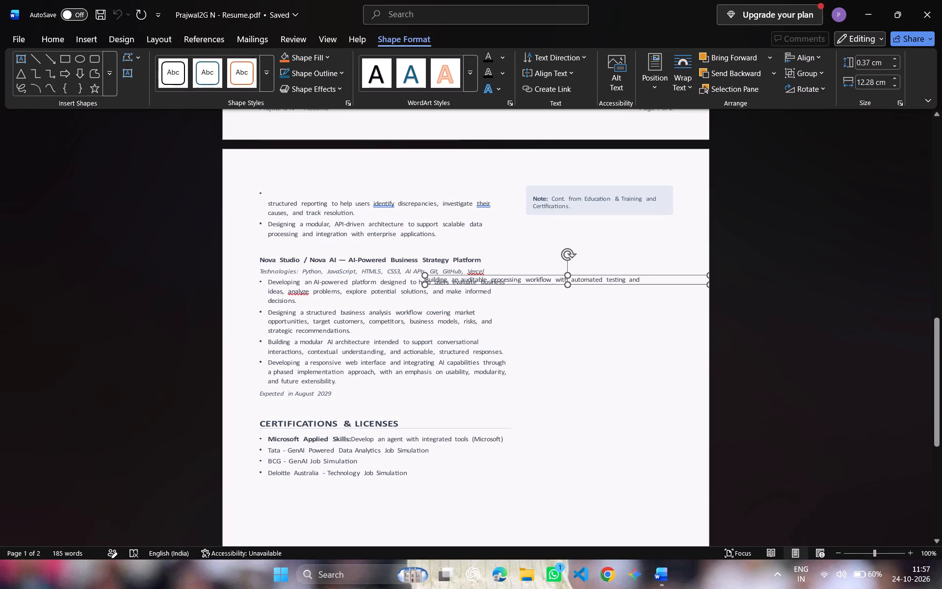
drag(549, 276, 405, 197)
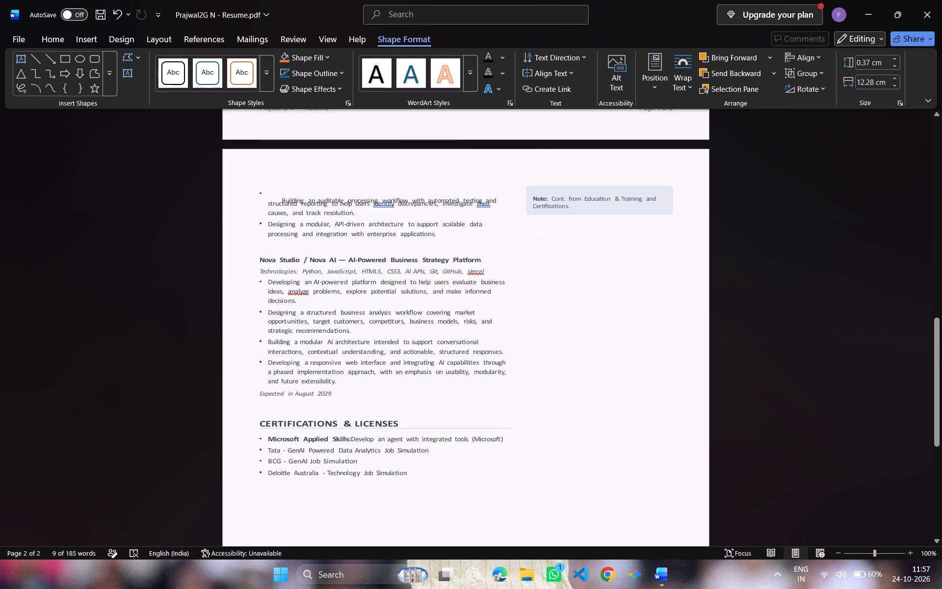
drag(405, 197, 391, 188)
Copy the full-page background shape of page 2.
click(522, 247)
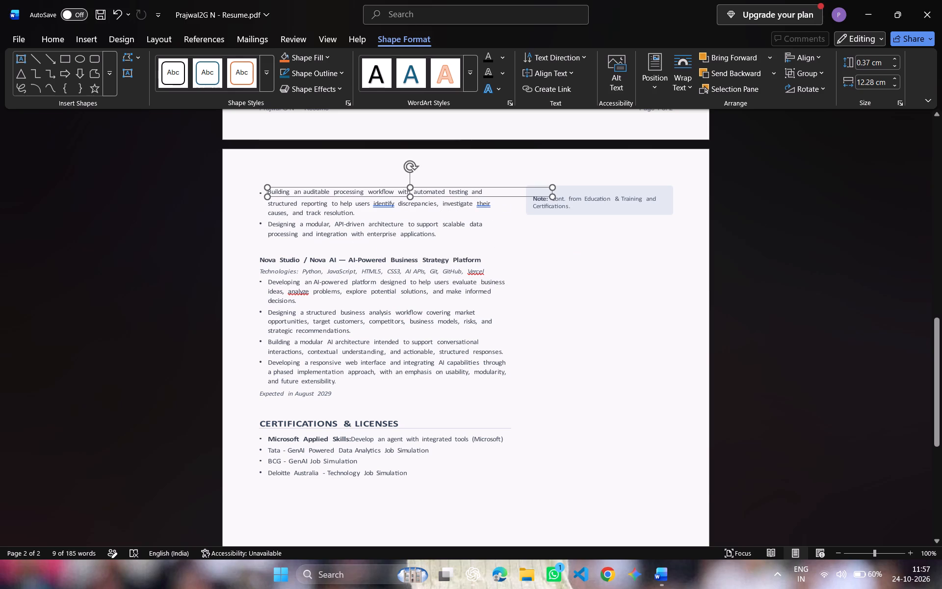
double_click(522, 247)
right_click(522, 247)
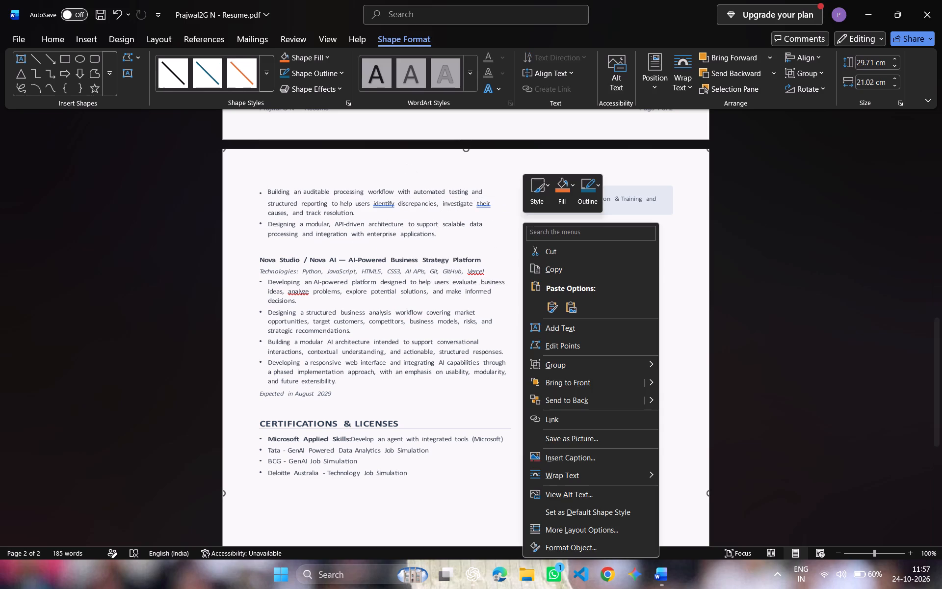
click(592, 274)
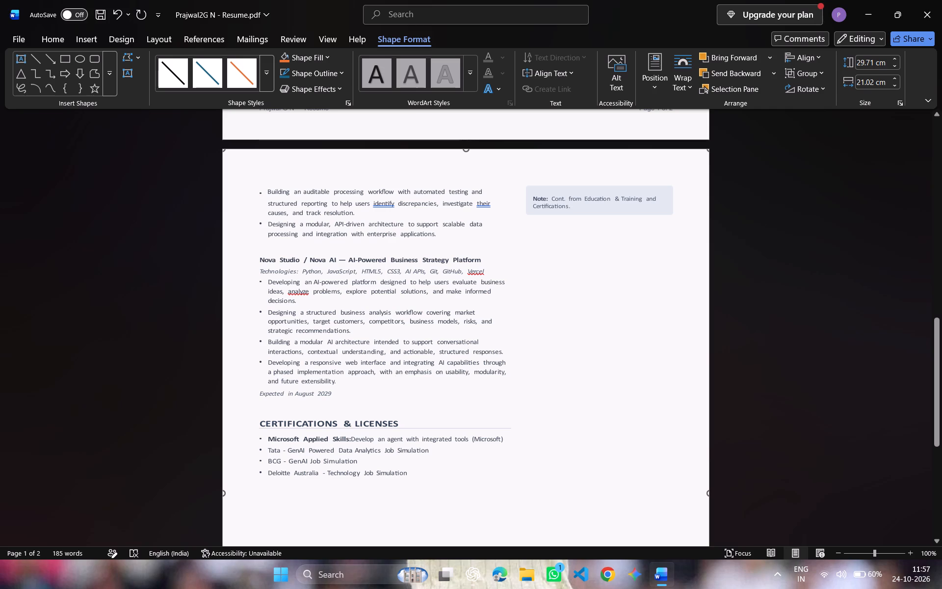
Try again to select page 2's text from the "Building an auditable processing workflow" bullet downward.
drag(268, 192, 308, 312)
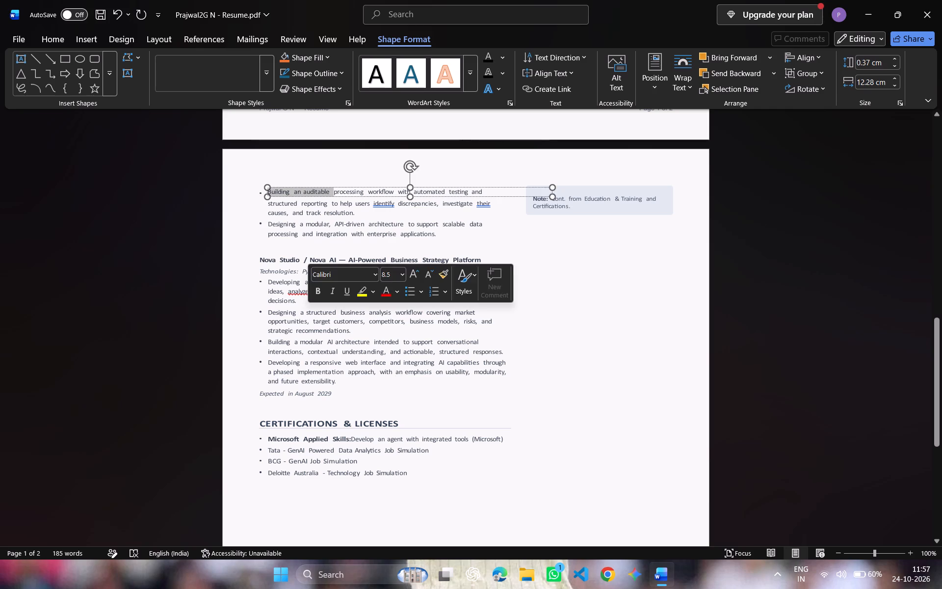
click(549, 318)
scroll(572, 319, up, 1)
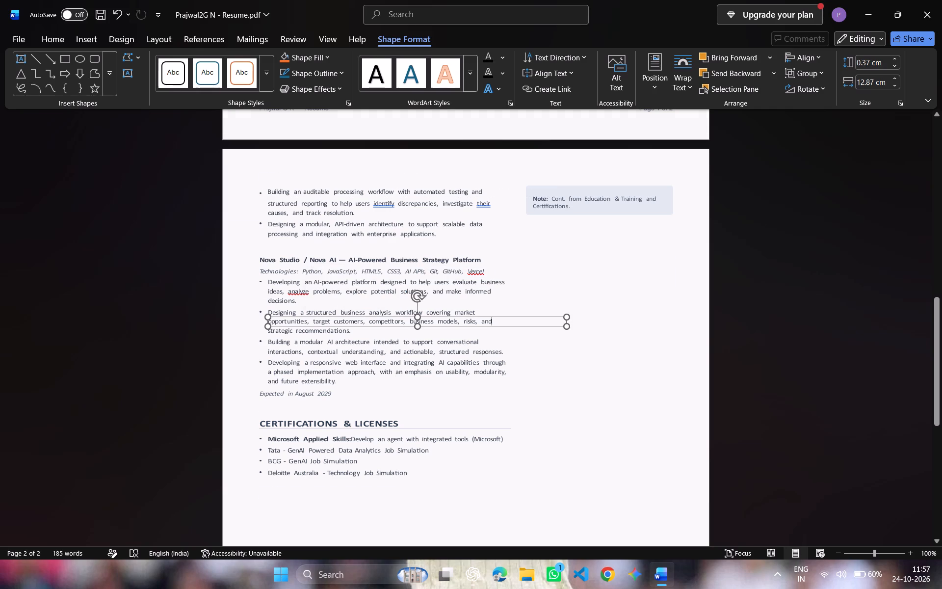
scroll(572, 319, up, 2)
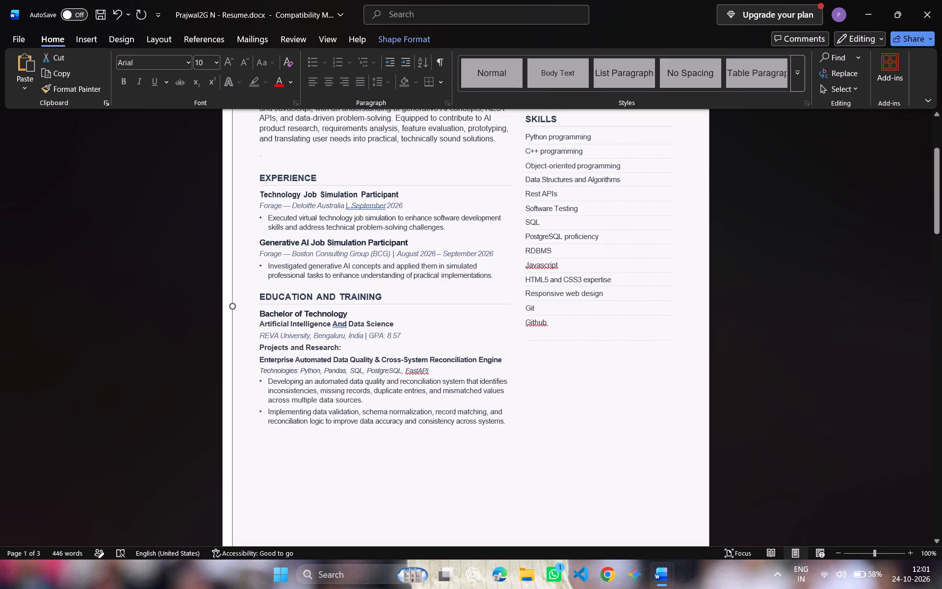
drag(526, 264, 589, 292)
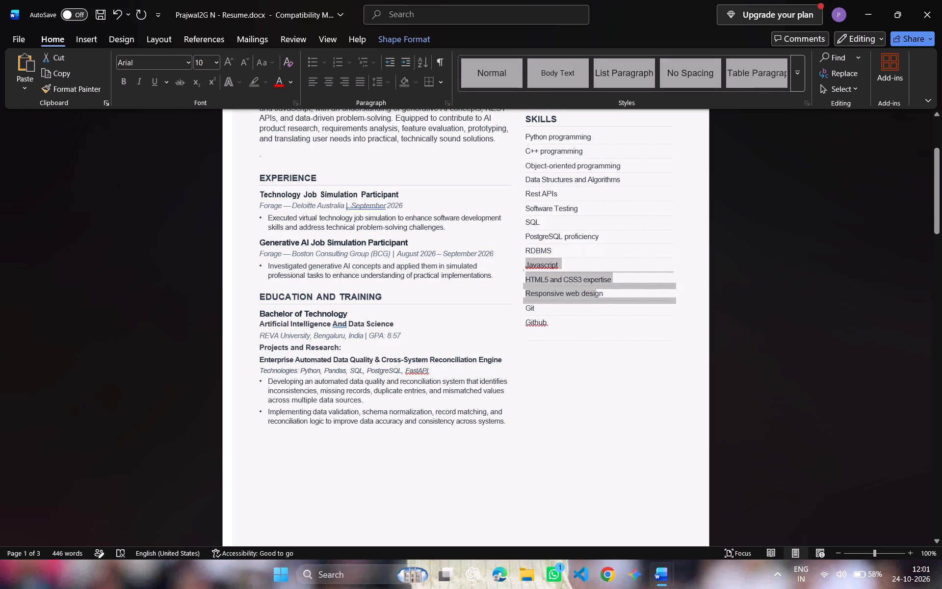
drag(589, 292, 599, 292)
key(Delete)
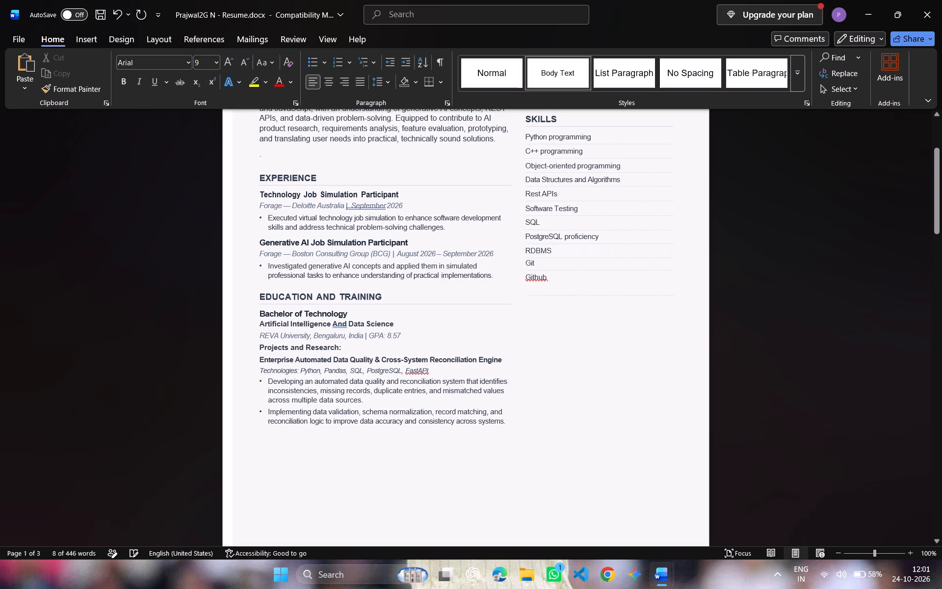
Remove the word "proficiency" from the PostgreSQL entry in the SKILLS list.
click(601, 238)
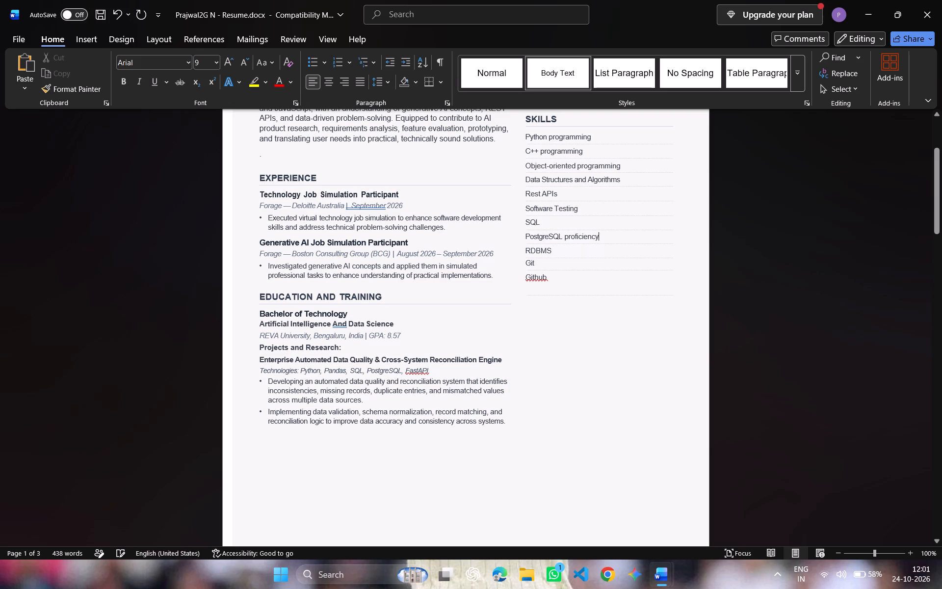
key(BackSpace)
key(BackSpace)
key(BackSpace)
key(BackSpace)
key(BackSpace)
key(BackSpace)
key(BackSpace)
key(BackSpace)
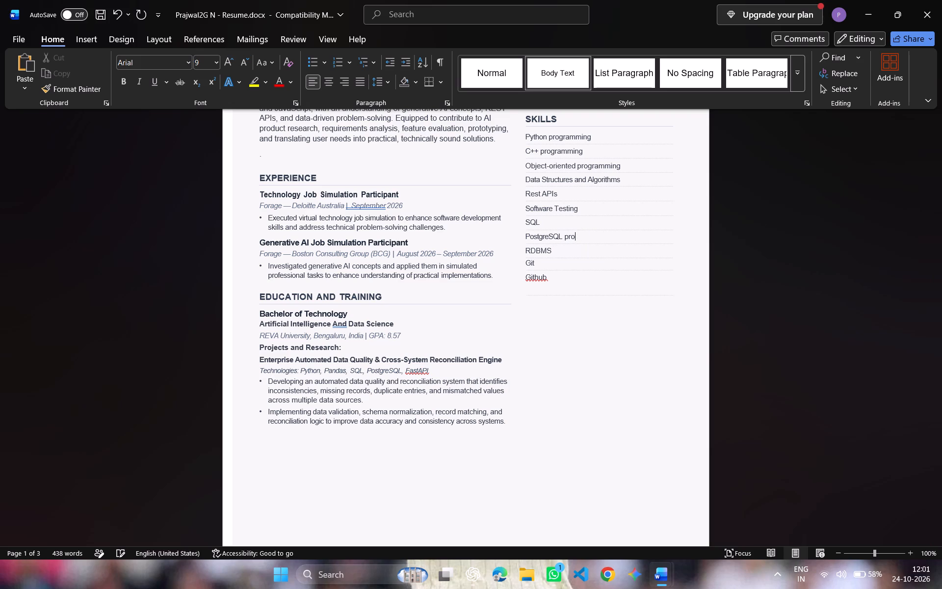
key(BackSpace)
key(BackSpace)
key(BackSpace)
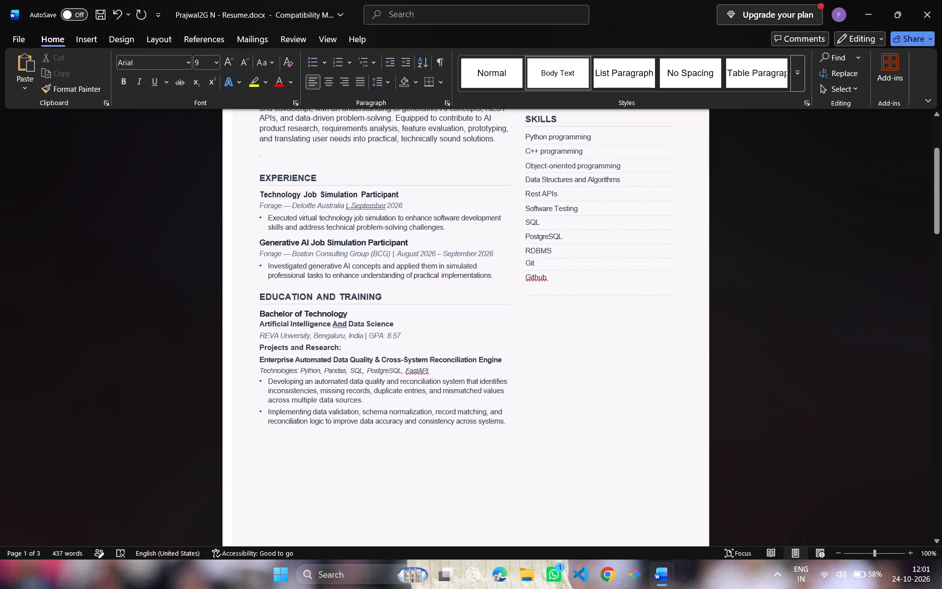
Paste the copied AI fundamentals below "Data Structures and Algorithms" in SKILLS, keeping "Rest APIs" on its own line.
click(620, 182)
key(Return)
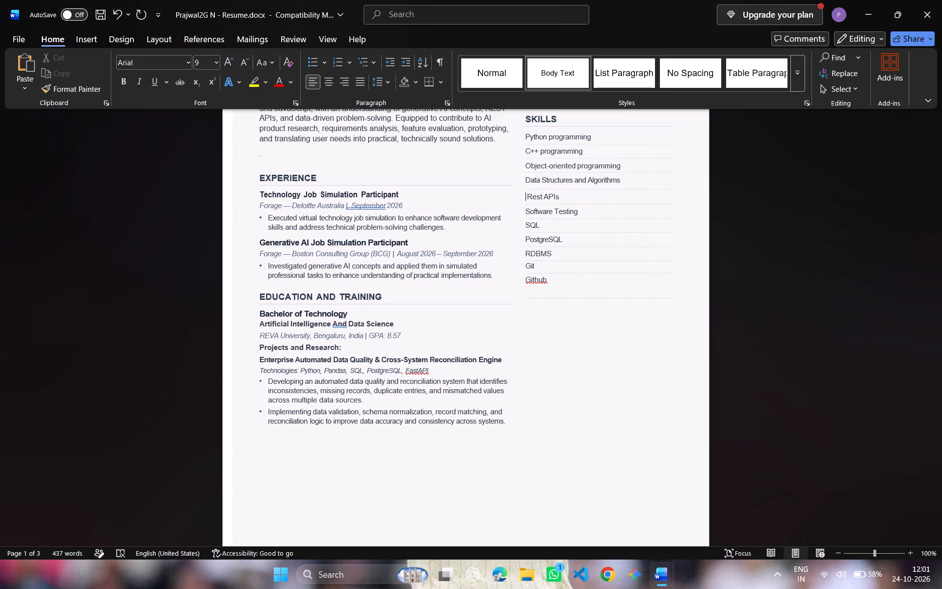
key(ctrl+v)
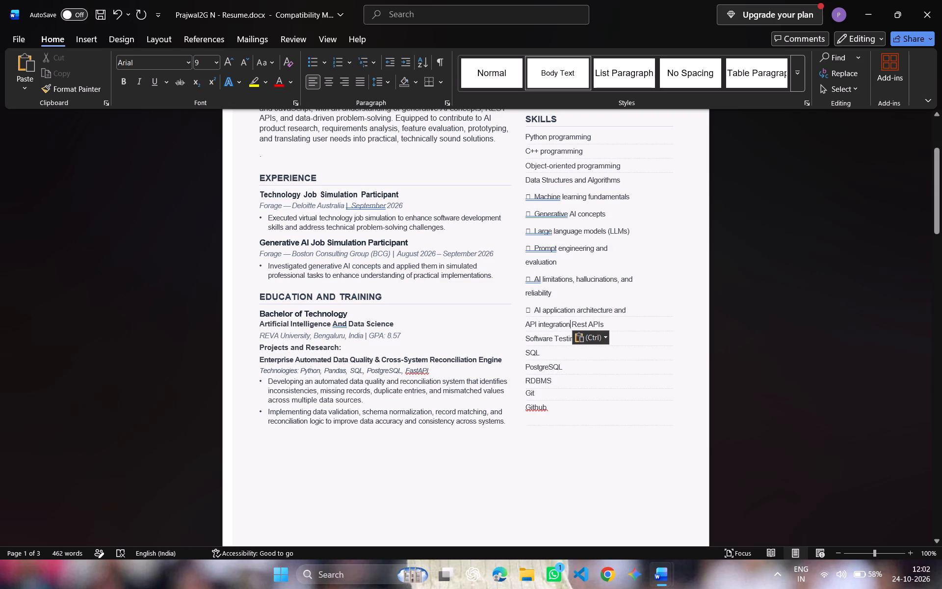
key(Return)
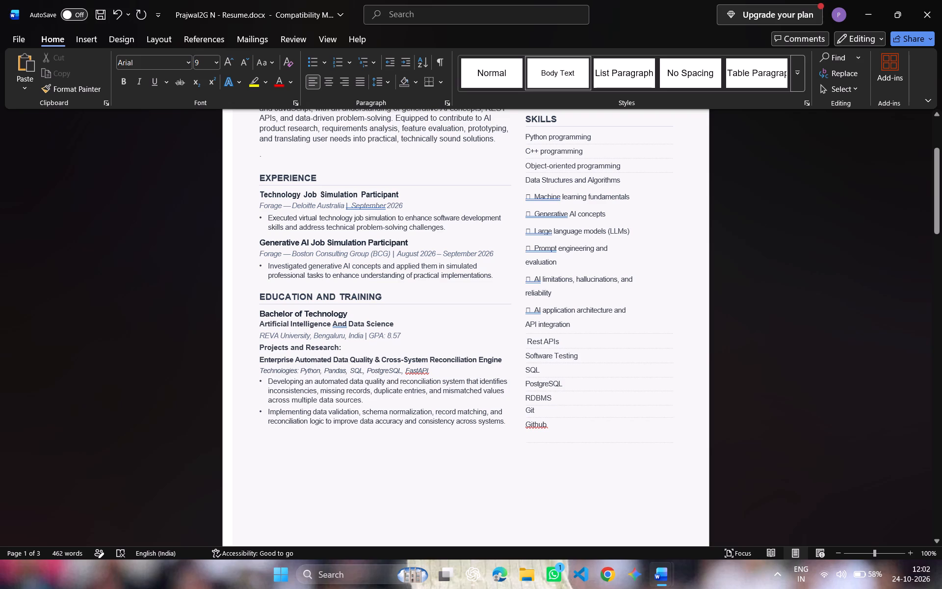
Remove the stray bullet symbols before the pasted AI application architecture, AI limitations and prompt engineering skills.
click(533, 309)
key(BackSpace)
key(BackSpace)
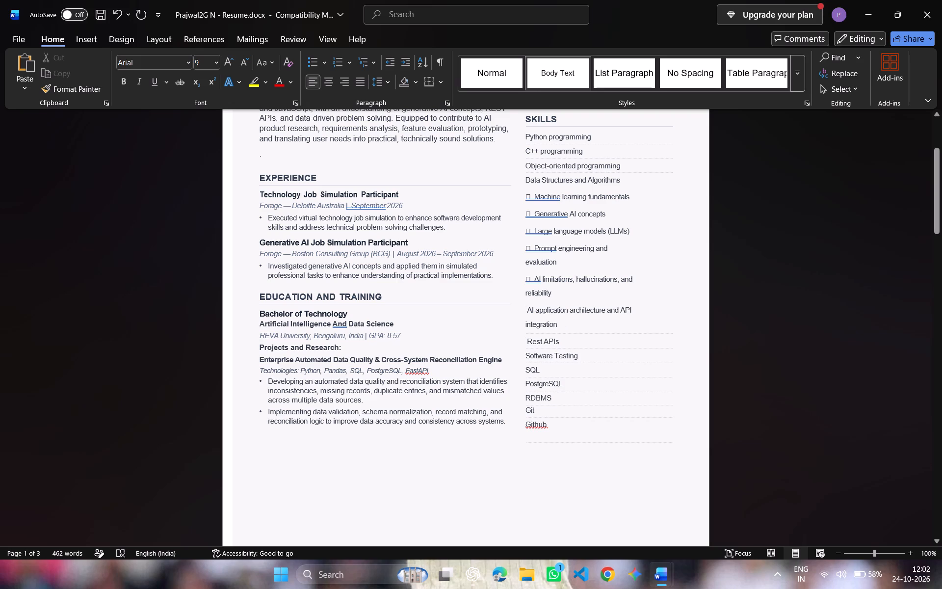
key(Up)
key(Up)
key(Right)
key(Right)
key(BackSpace)
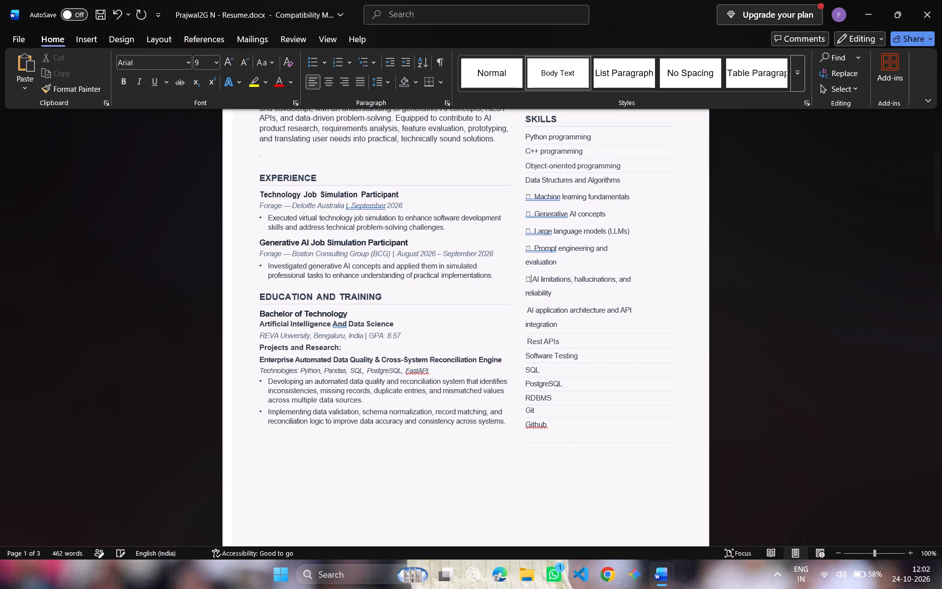
key(BackSpace)
key(Up)
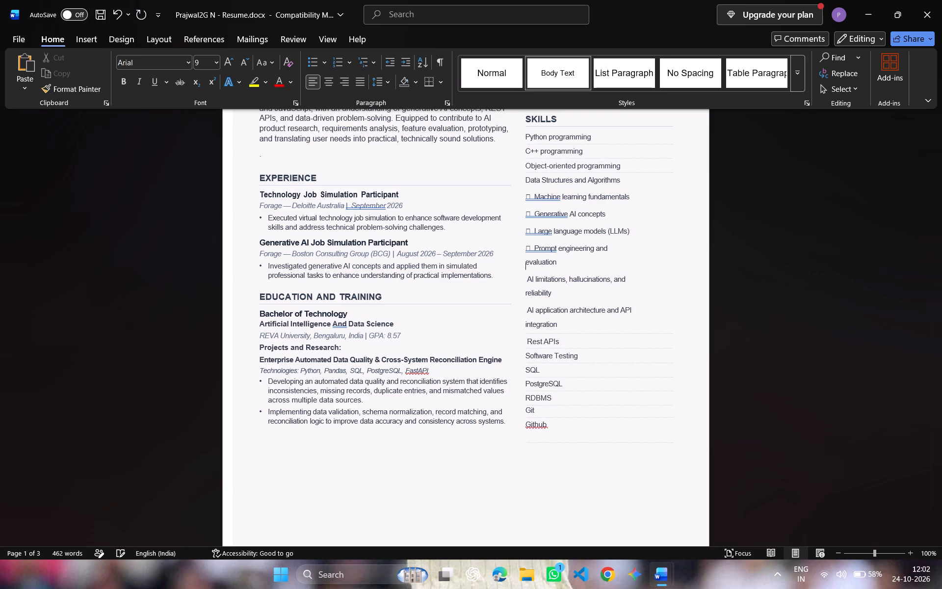
key(Up)
key(Right)
key(Right)
key(BackSpace)
key(BackSpace)
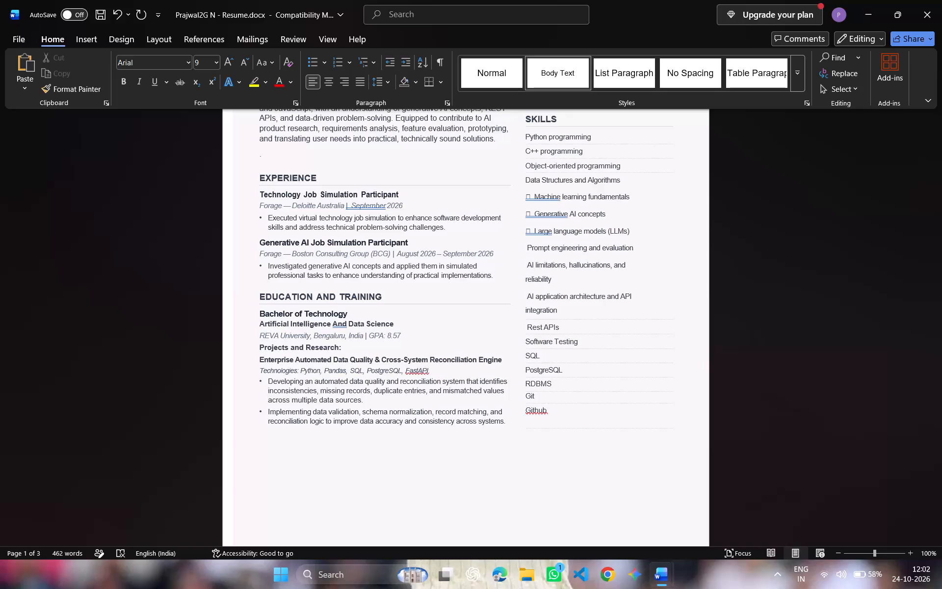
Remove the stray bullet symbols before the generative AI, large language models and machine learning skills.
key(Up)
key(Up)
key(Right)
key(Right)
key(BackSpace)
key(BackSpace)
key(Down)
key(Right)
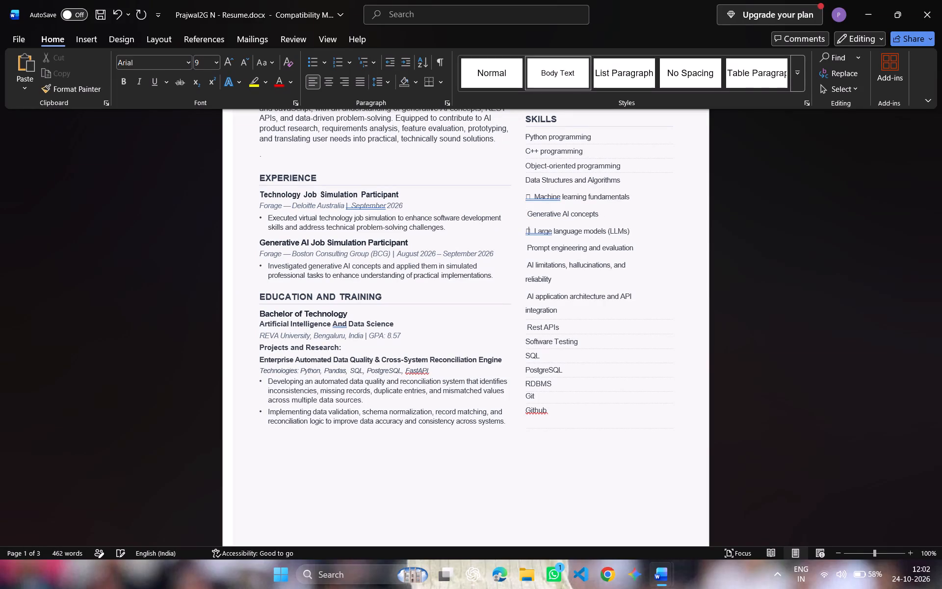
key(Right)
key(Right)
key(BackSpace)
key(BackSpace)
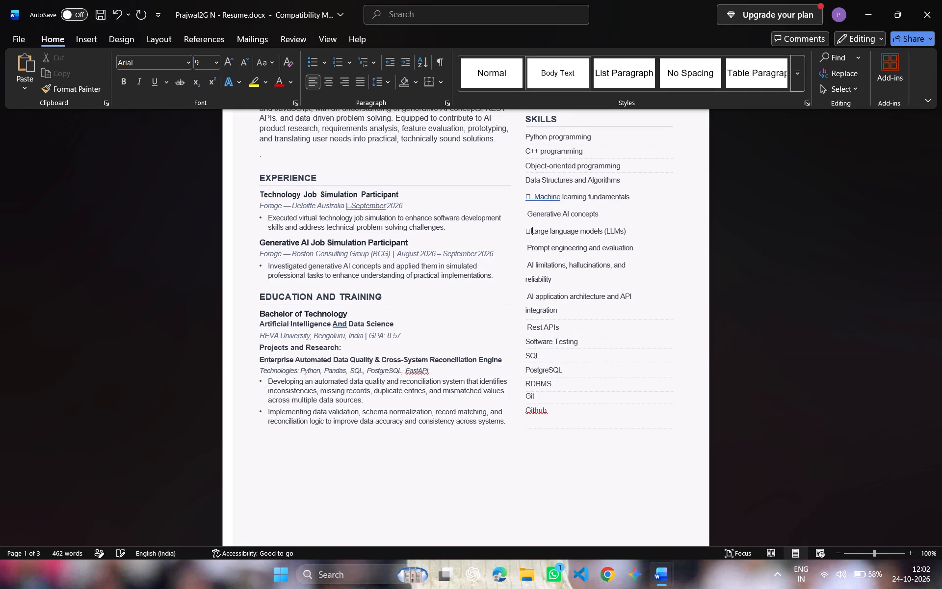
key(BackSpace)
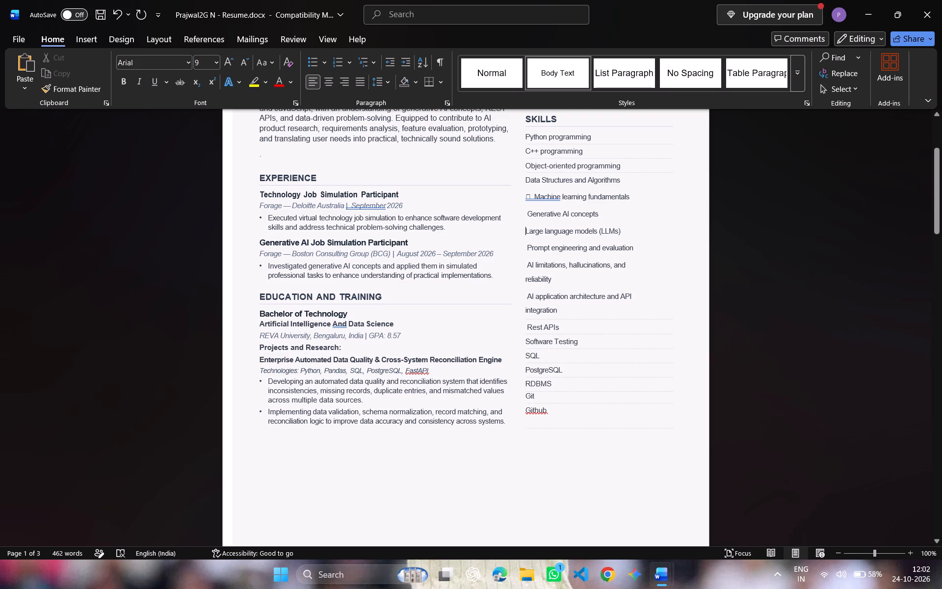
click(533, 194)
key(BackSpace)
key(BackSpace)
key(BackSpace)
Add a leading space to the machine learning and large language models entries, and try indenting the wrapped lines "reliability" and "integration".
key(space)
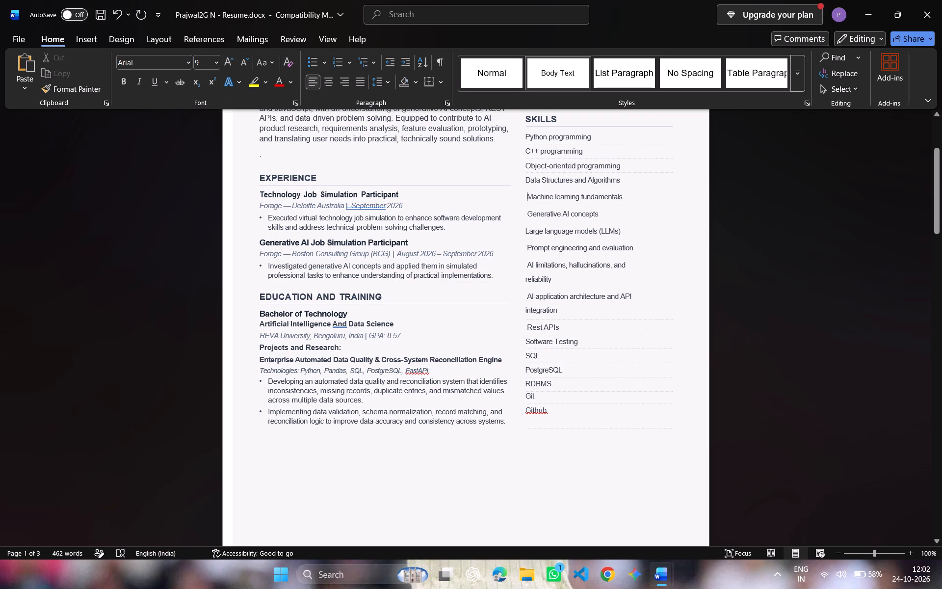
click(524, 229)
key(space)
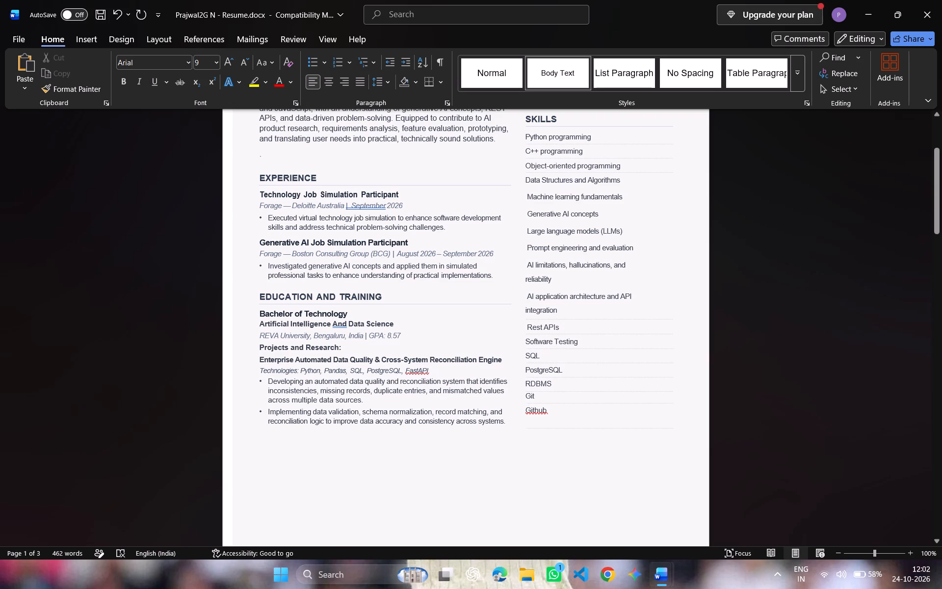
click(524, 279)
key(space)
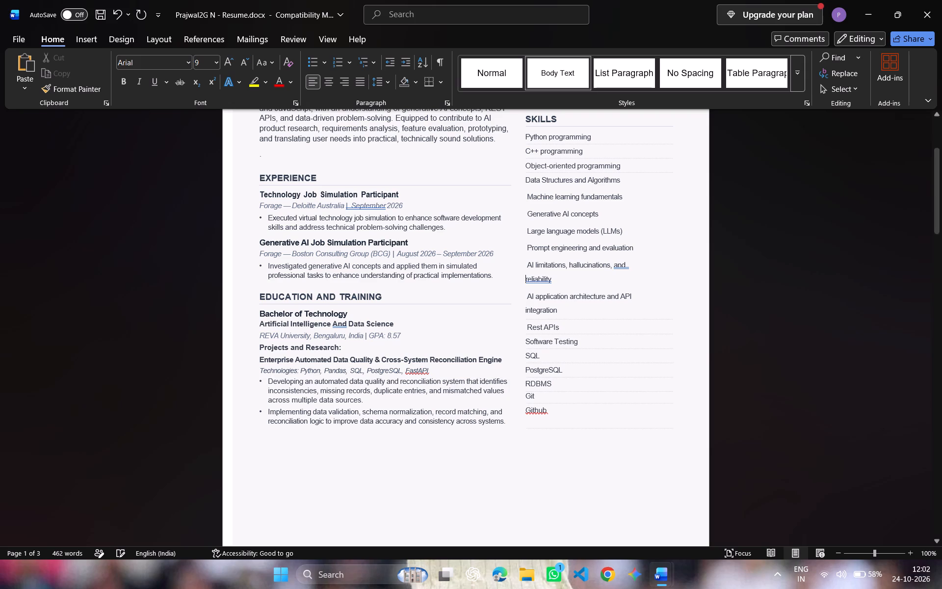
key(space)
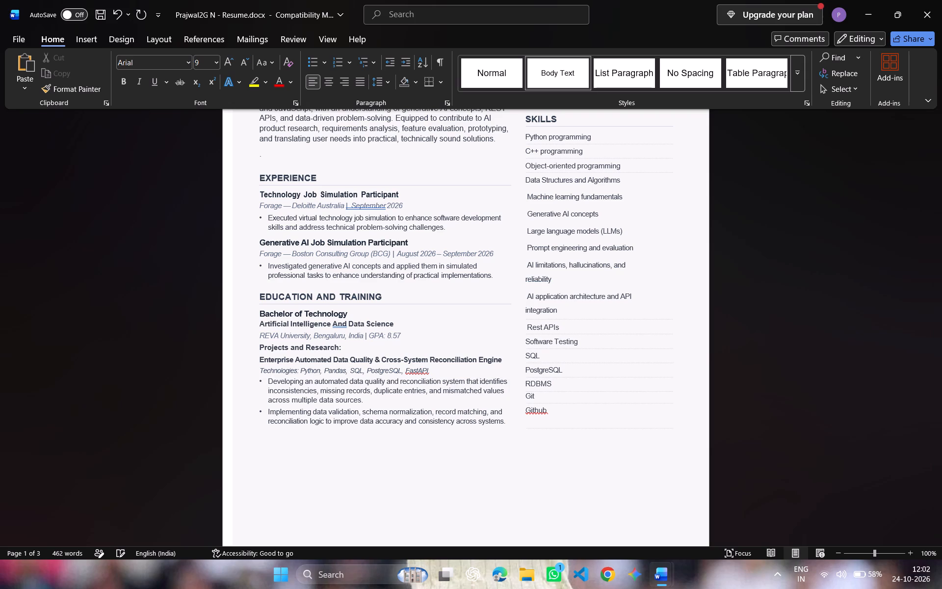
key(space)
key(space)
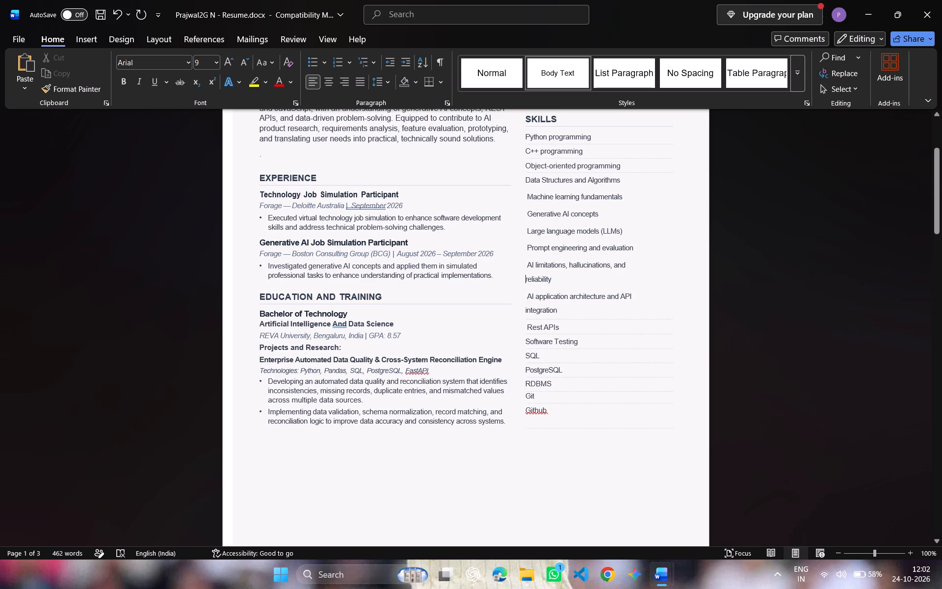
click(526, 308)
key(space)
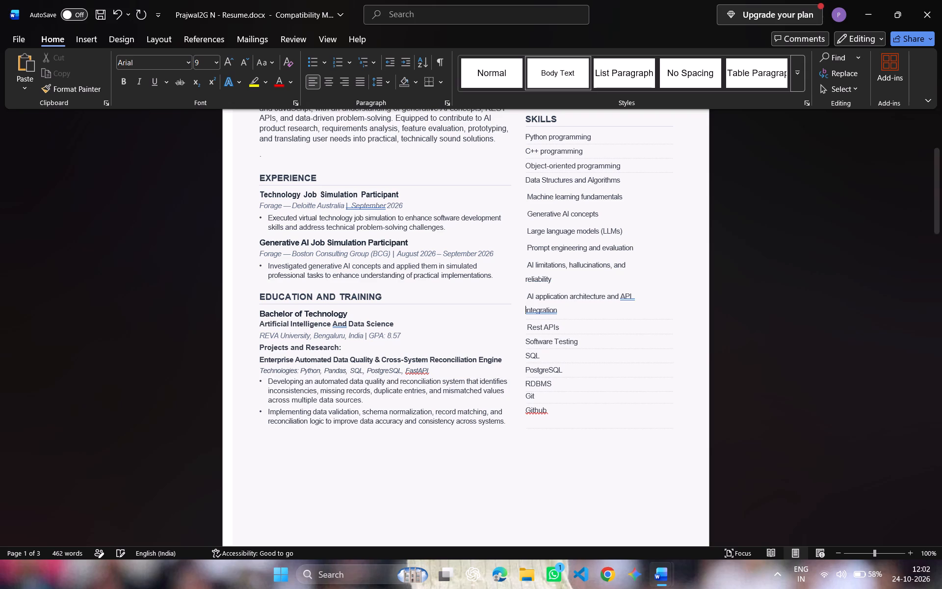
Examine the layout of the resume's pages, from the updated skills list through the second page to the certifications.
click(582, 455)
scroll(582, 455, down, 2)
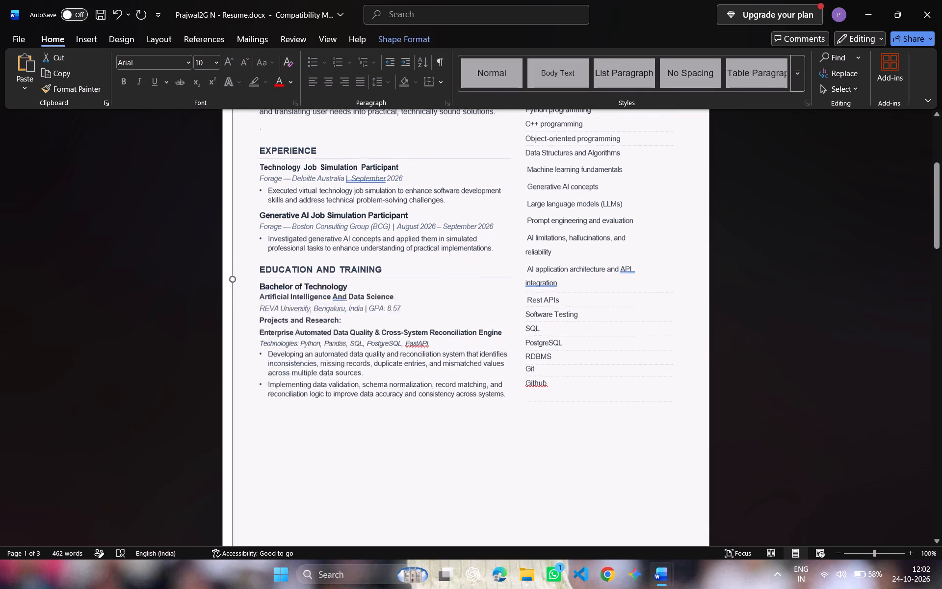
scroll(582, 455, down, 4)
scroll(582, 455, up, 4)
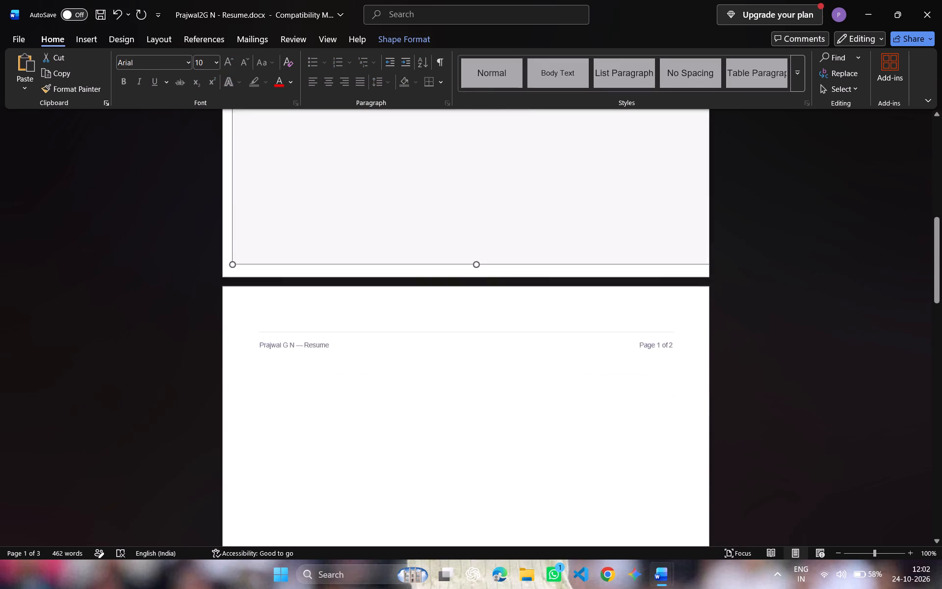
scroll(582, 455, up, 2)
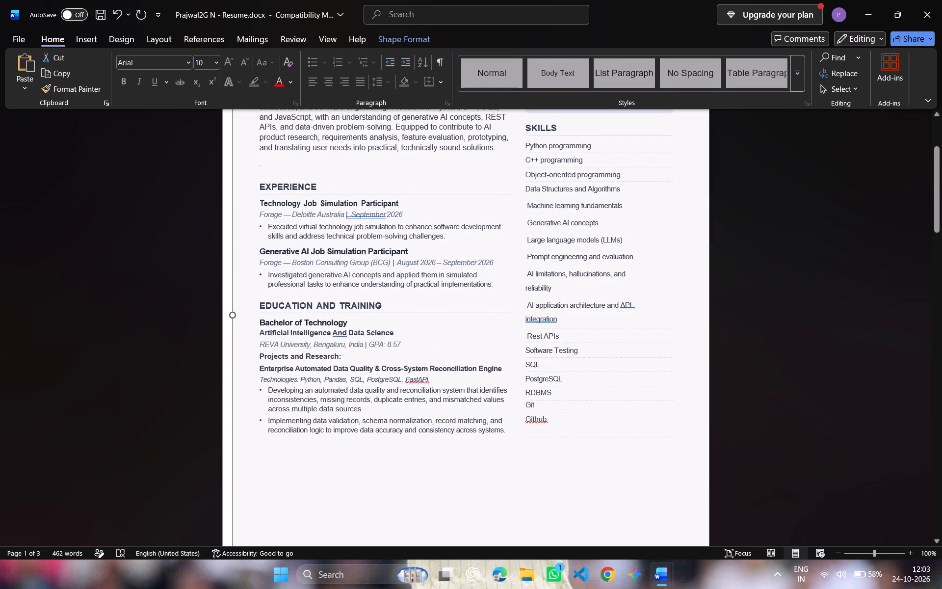
scroll(582, 455, down, 5)
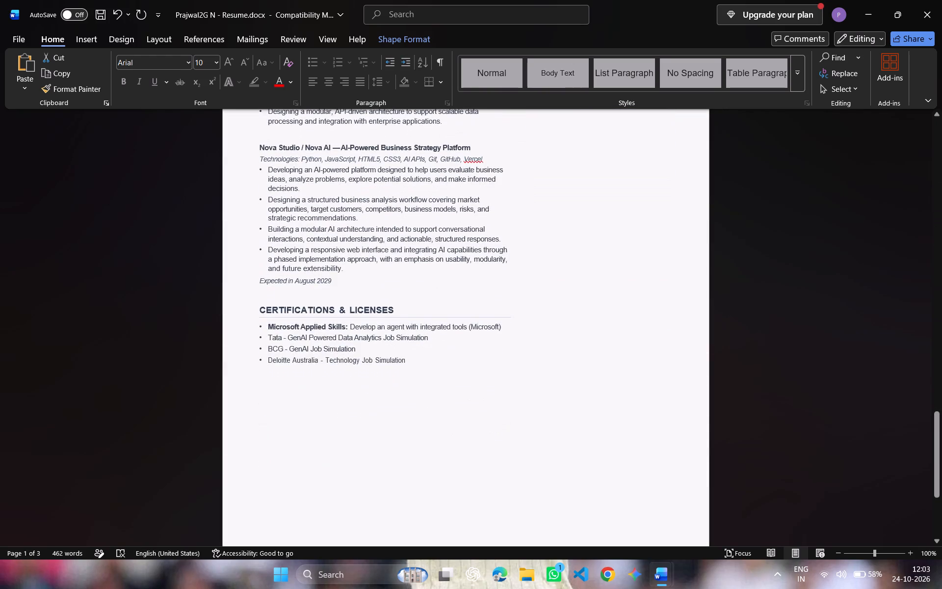
scroll(582, 455, up, 5)
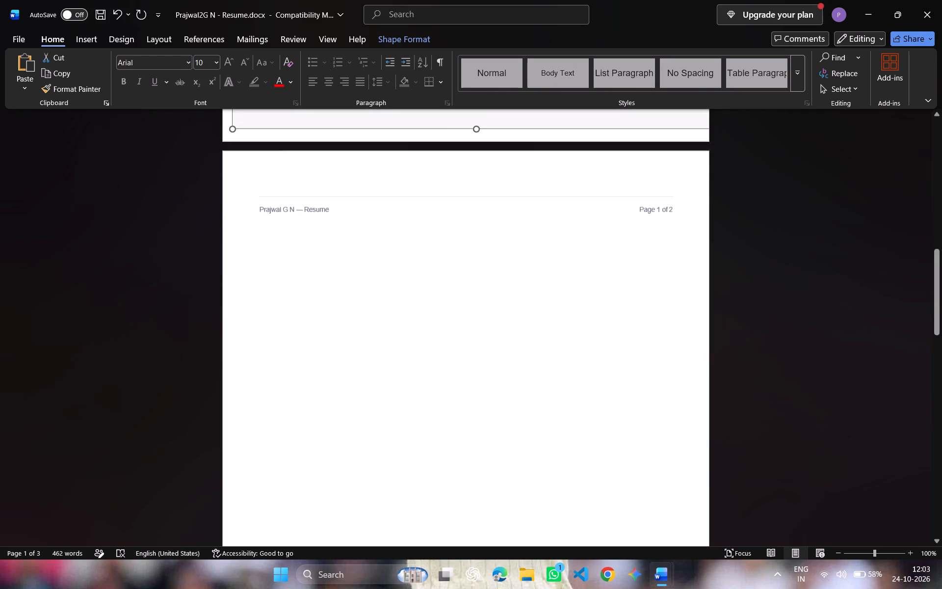
scroll(582, 455, up, 1)
scroll(686, 233, down, 1)
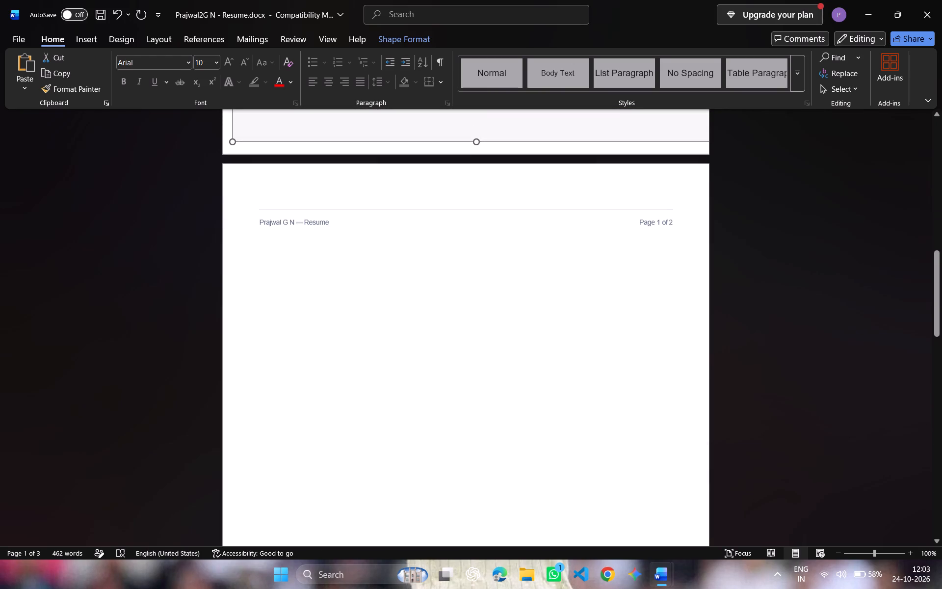
scroll(686, 233, down, 1)
click(562, 204)
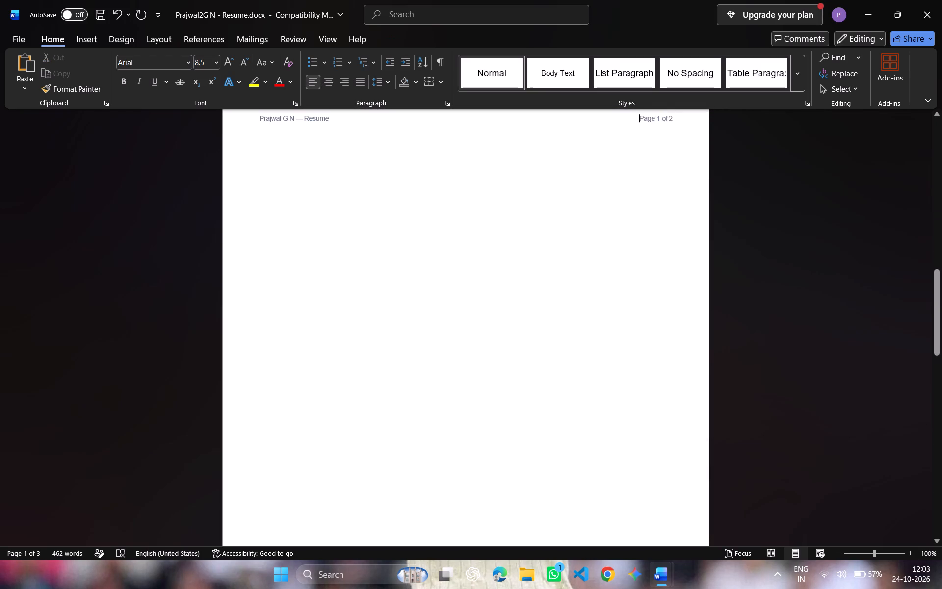
click(270, 160)
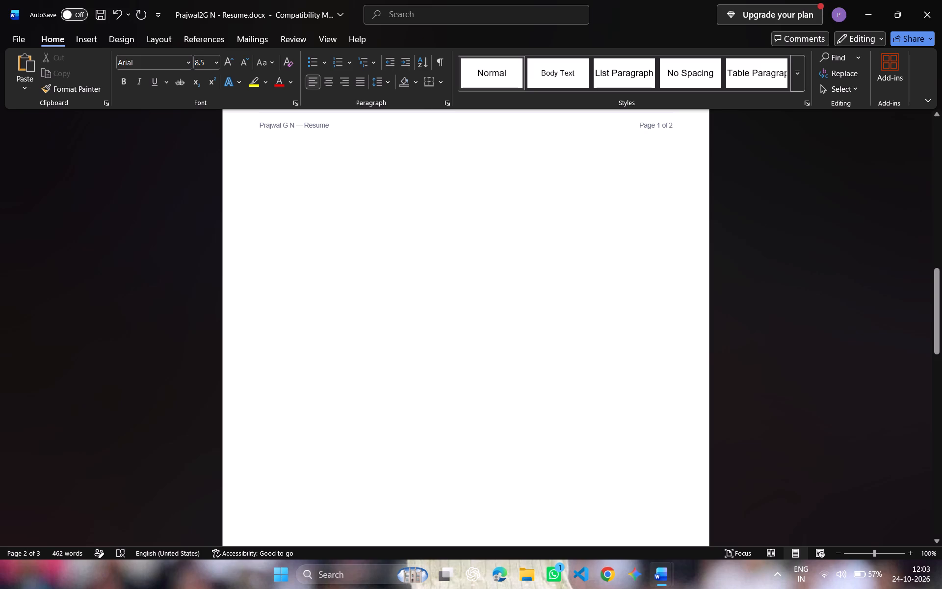
Delete the footer text with the candidate's name and "Resume" on the resume's second page.
key(Right)
key(Right)
key(Right)
key(Right)
key(Right)
key(Right)
key(Right)
key(Right)
key(Right)
key(Right)
key(Right)
key(Right)
key(Right)
key(Right)
key(Right)
key(Right)
key(Right)
key(BackSpace)
key(BackSpace)
key(BackSpace)
key(BackSpace)
key(BackSpace)
key(BackSpace)
key(BackSpace)
key(BackSpace)
key(BackSpace)
key(BackSpace)
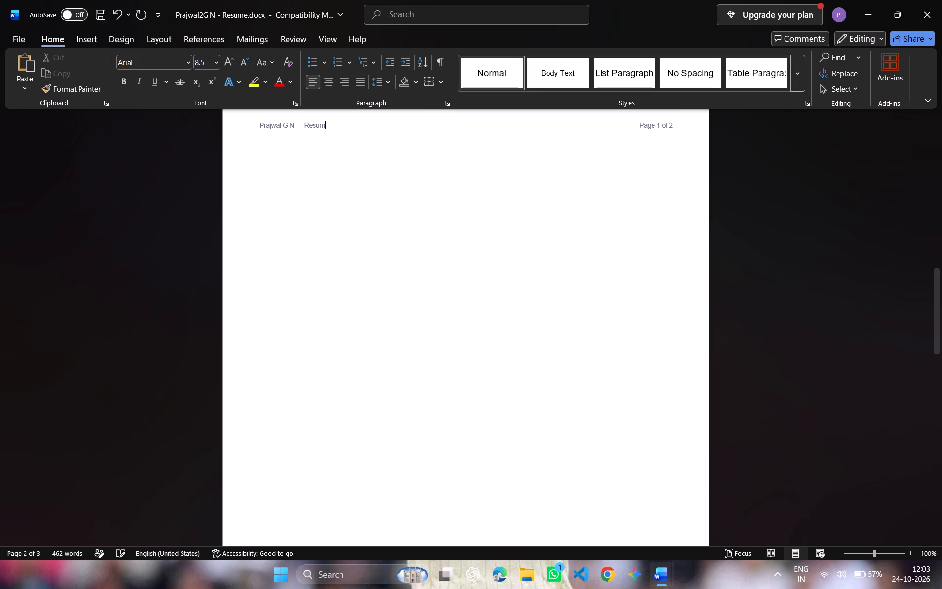
key(BackSpace)
key(BackSpace)
key(BackSpace)
key(BackSpace)
key(BackSpace)
key(BackSpace)
key(BackSpace)
key(BackSpace)
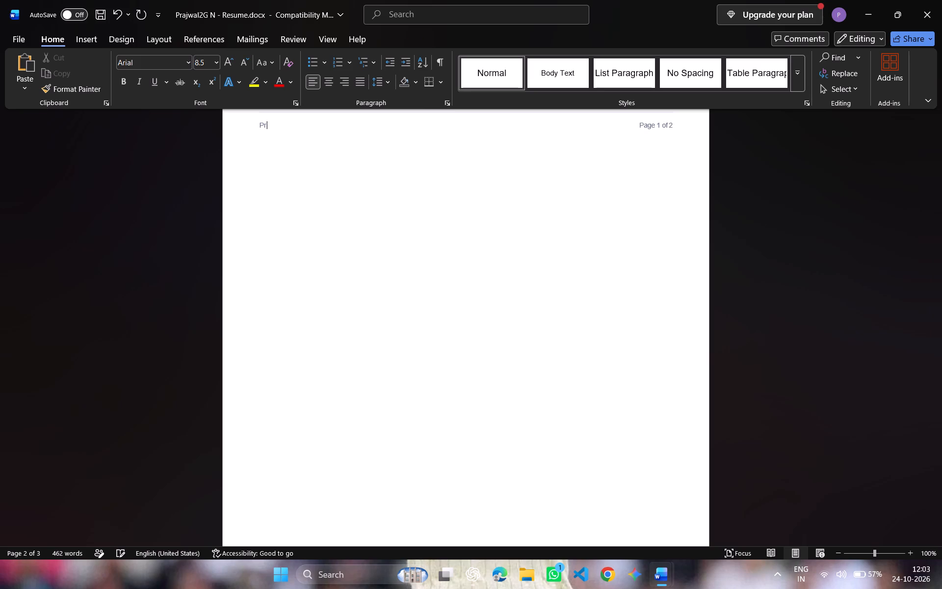
key(BackSpace)
key(BackSpace)
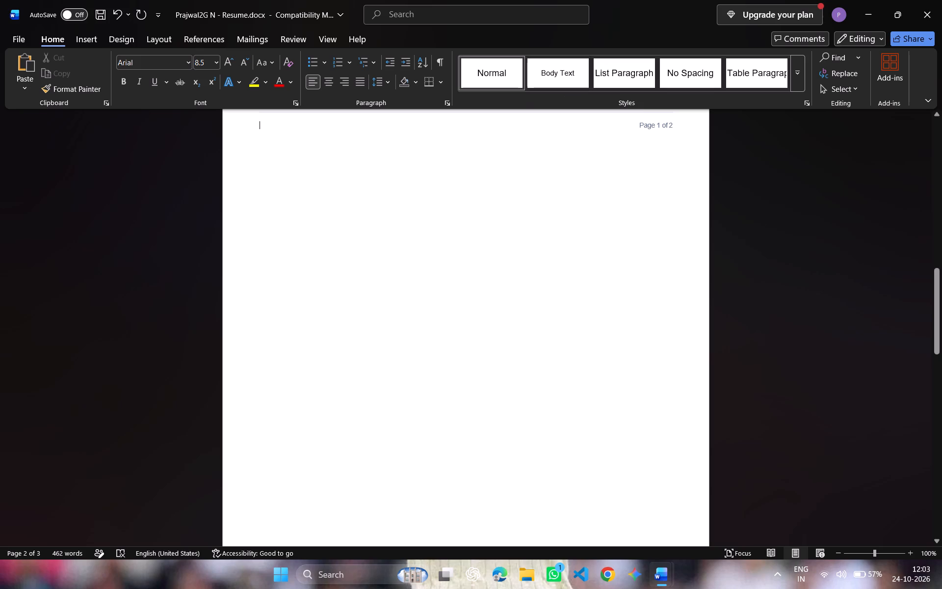
Delete the "Page 1 of 2" footer text on the resume's second page.
click(673, 124)
key(BackSpace)
key(BackSpace)
key(BackSpace)
key(BackSpace)
key(BackSpace)
key(BackSpace)
key(BackSpace)
key(BackSpace)
key(BackSpace)
key(BackSpace)
key(BackSpace)
key(BackSpace)
key(BackSpace)
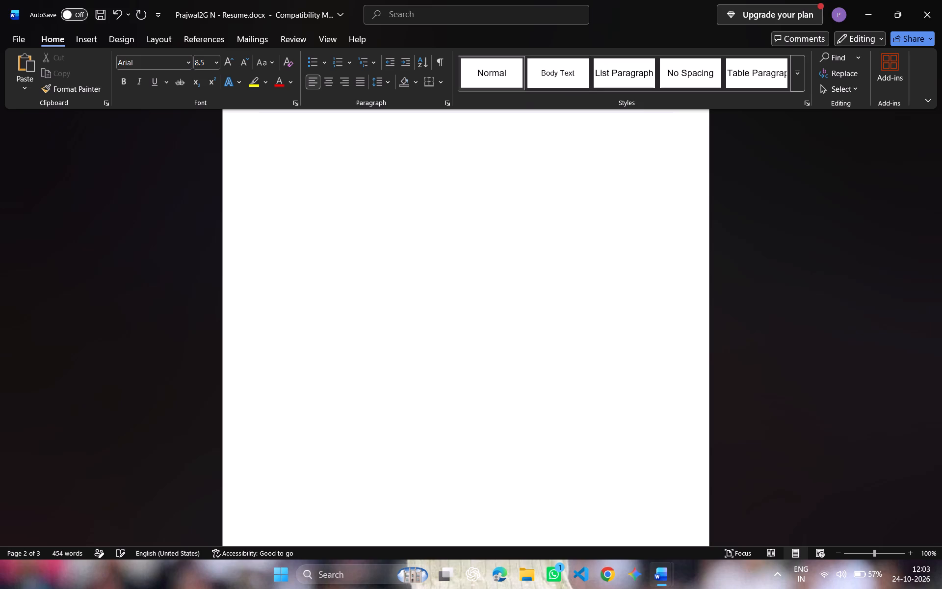
Cut the full-page shaded background shape from the resume's last page.
scroll(673, 124, down, 5)
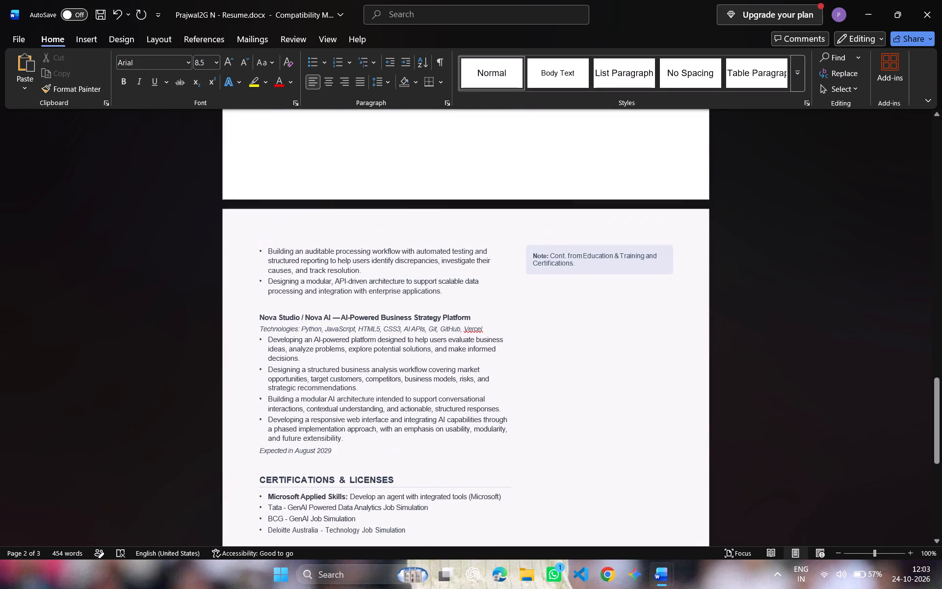
right_click(591, 265)
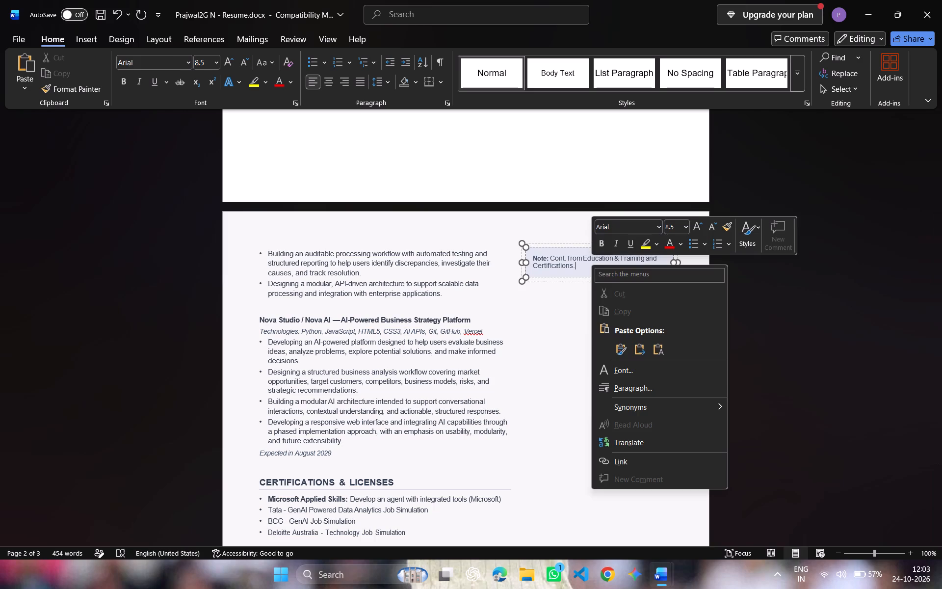
click(568, 265)
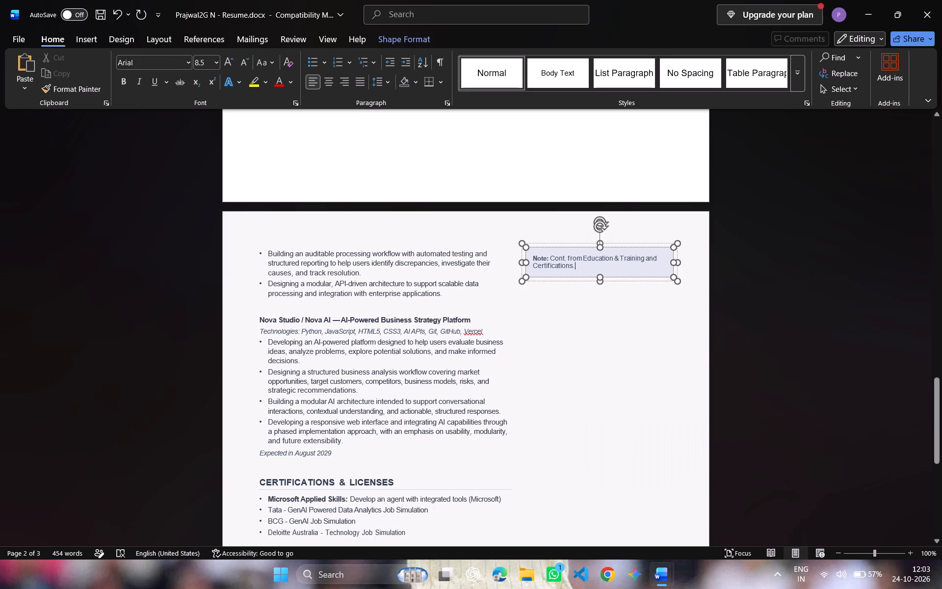
click(591, 289)
right_click(598, 281)
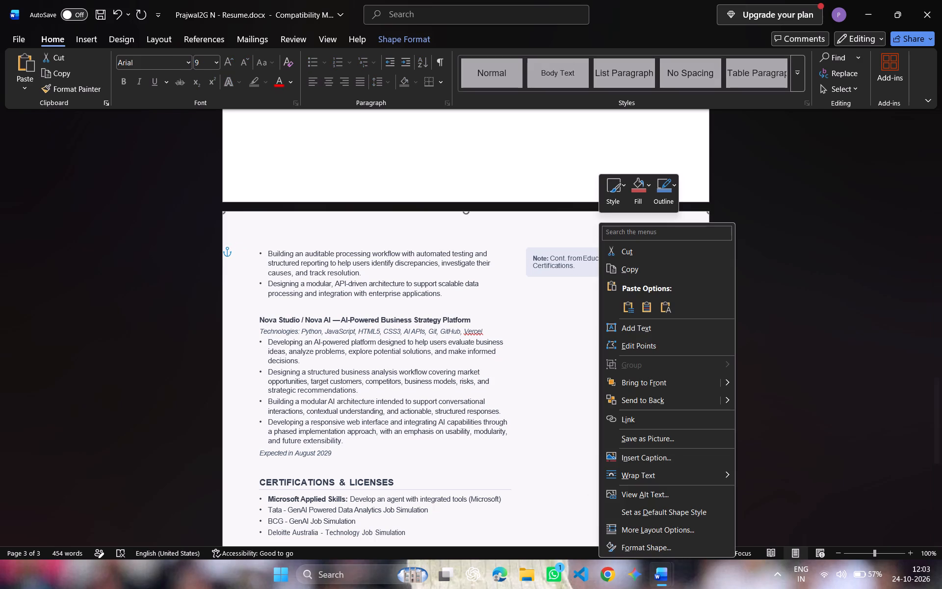
click(639, 252)
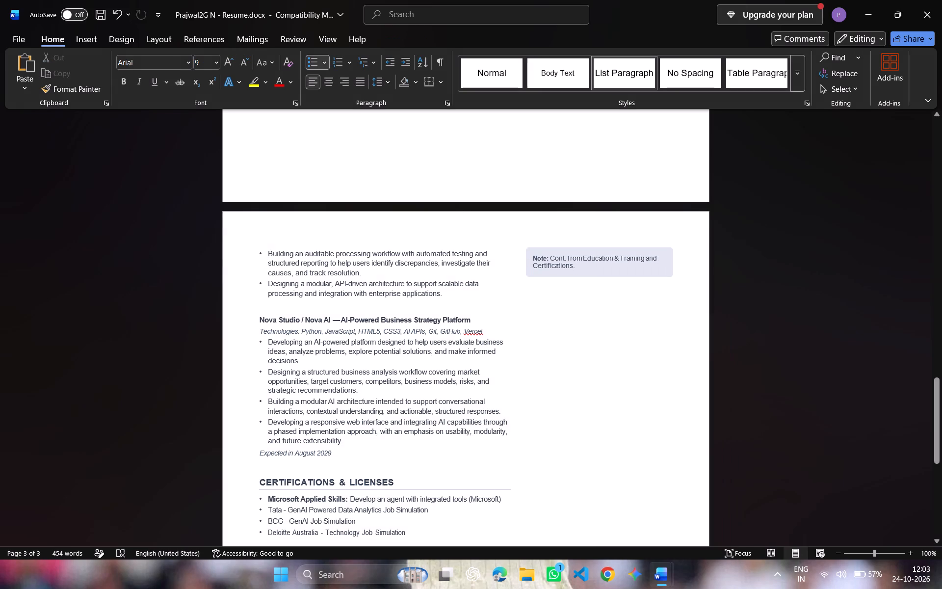
Examine the layout of all the resume's pages, from the summary and skills to the certifications.
scroll(637, 268, up, 5)
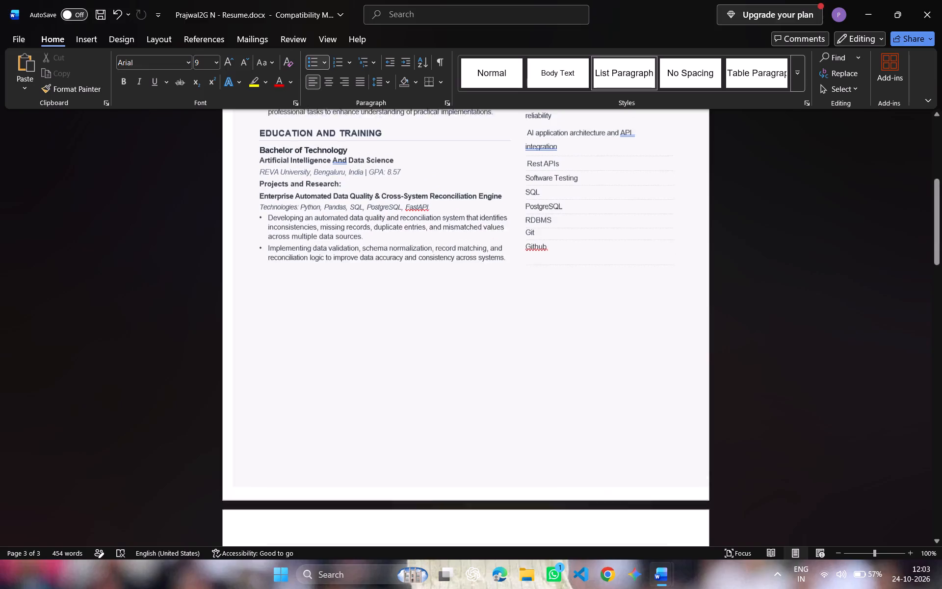
scroll(637, 268, up, 2)
scroll(637, 268, down, 1)
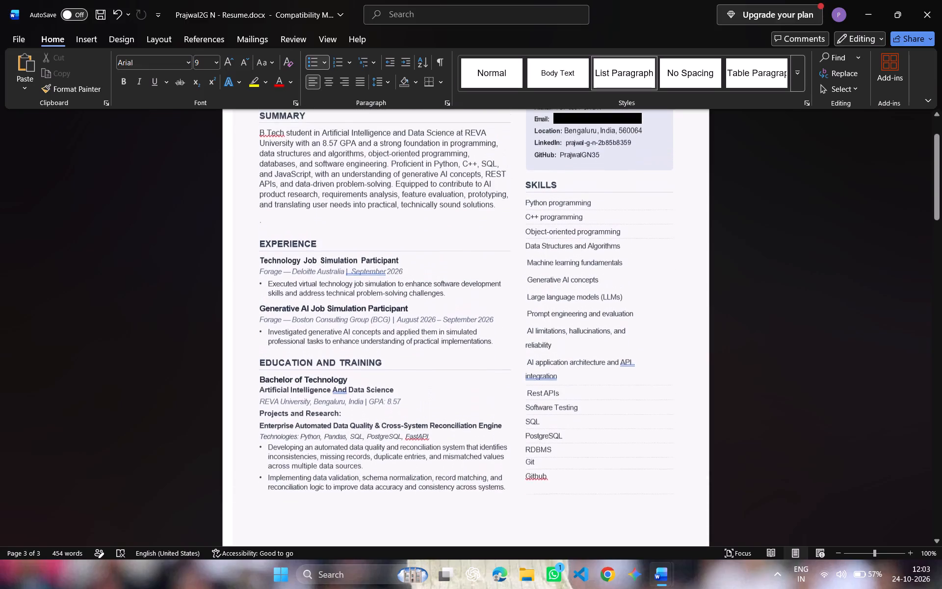
scroll(637, 268, down, 1)
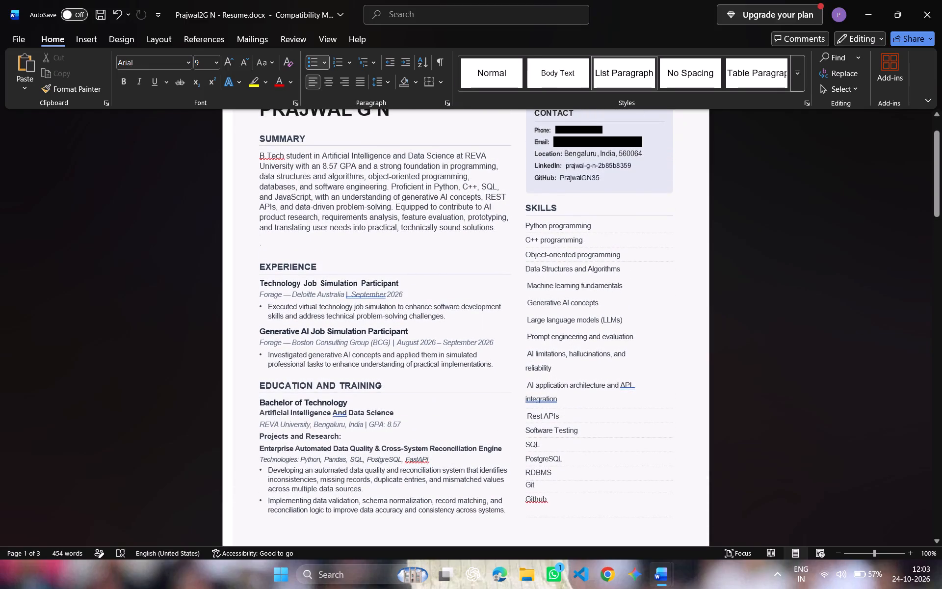
scroll(637, 268, down, 1)
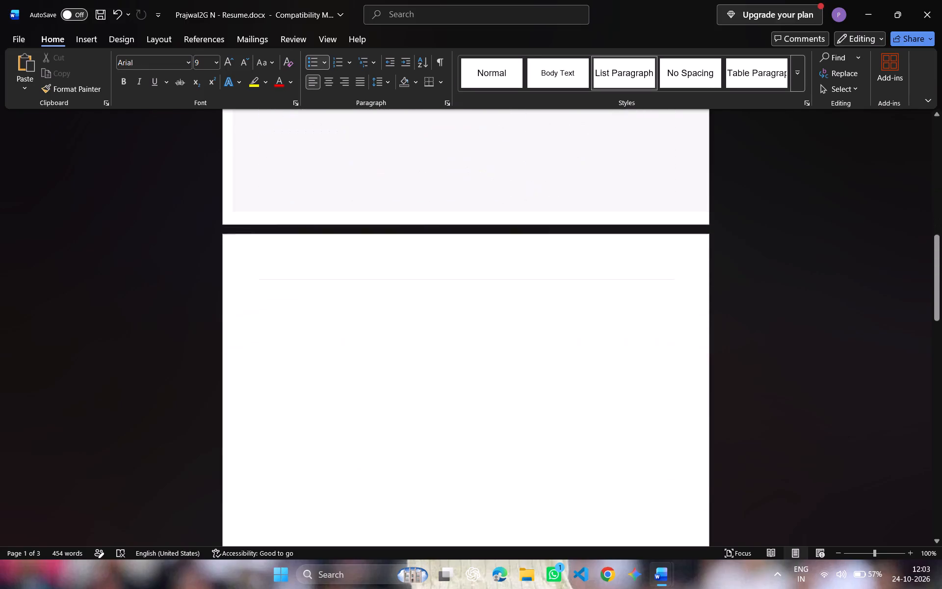
scroll(637, 268, down, 6)
scroll(589, 179, up, 1)
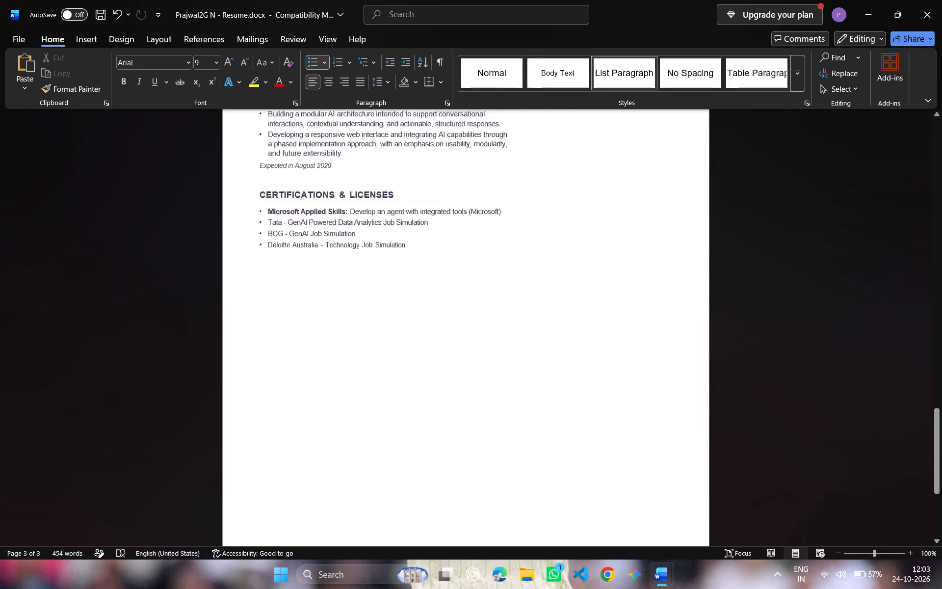
Cut the "Note: Cont. from Education & Training and Certifications" text box and its shaded box from the last page.
scroll(589, 179, up, 1)
right_click(636, 157)
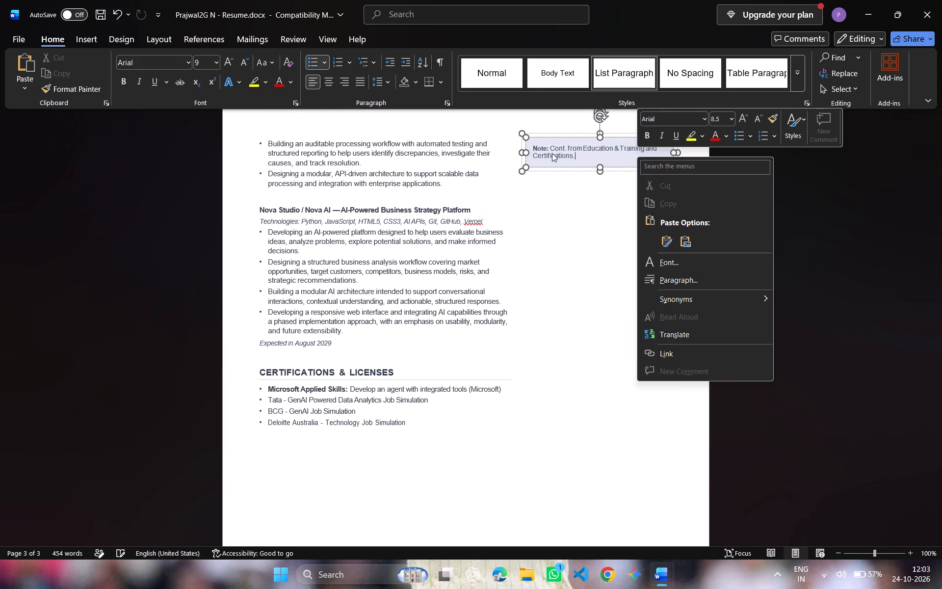
drag(525, 165, 541, 156)
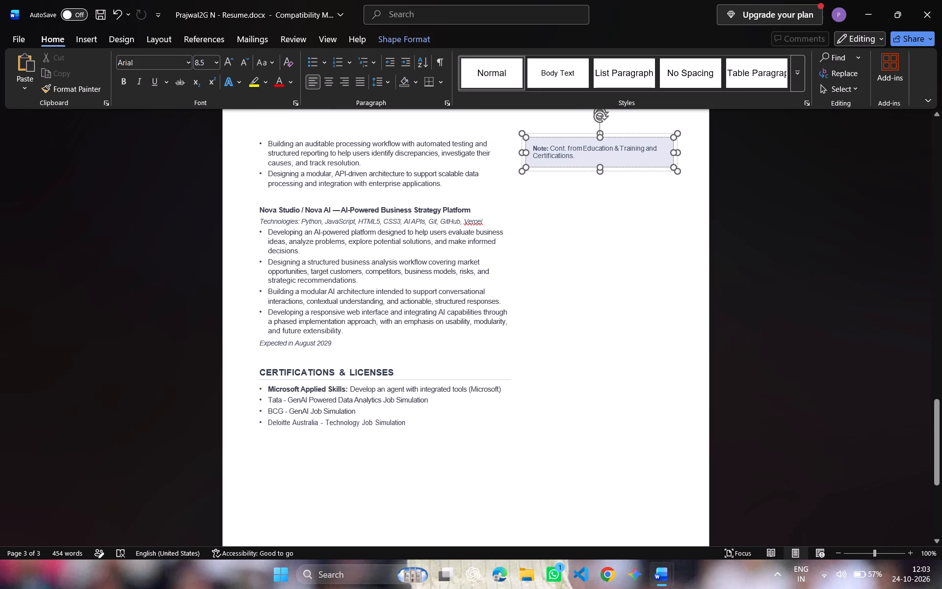
right_click(604, 169)
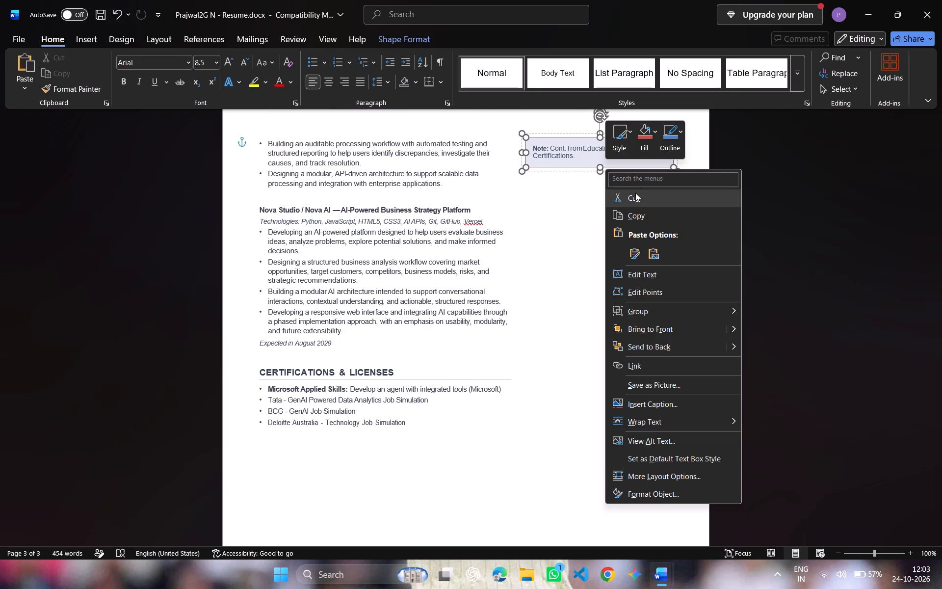
click(635, 193)
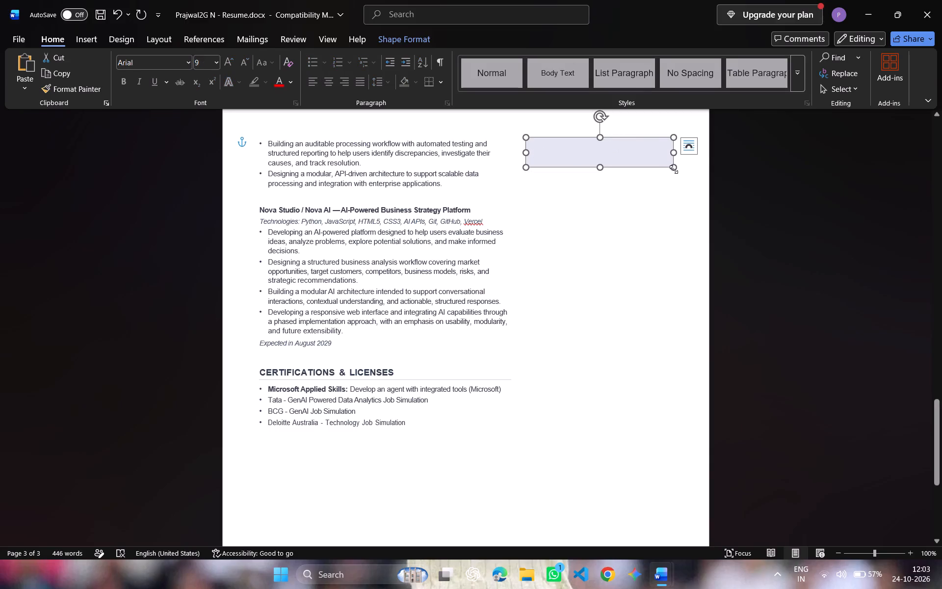
right_click(674, 169)
click(697, 194)
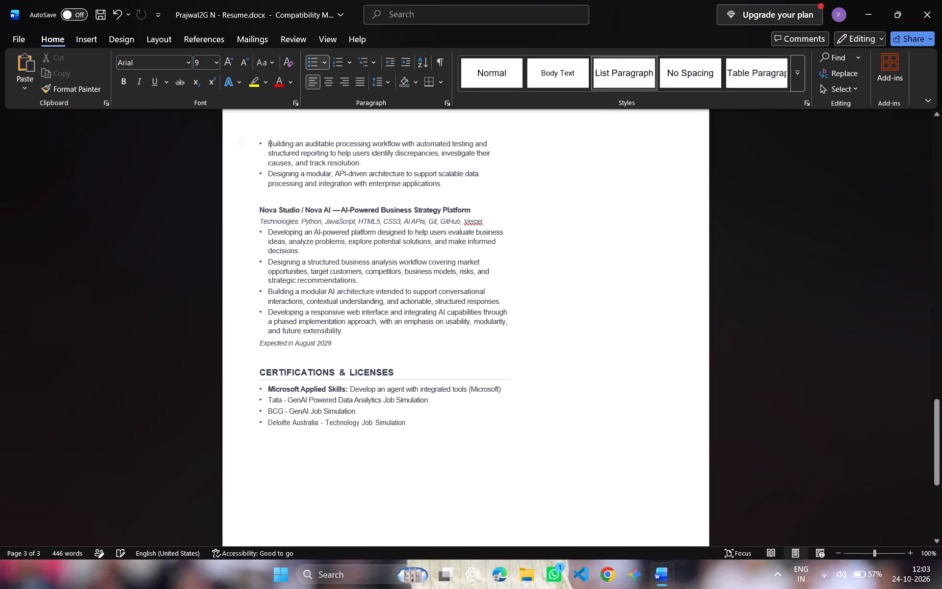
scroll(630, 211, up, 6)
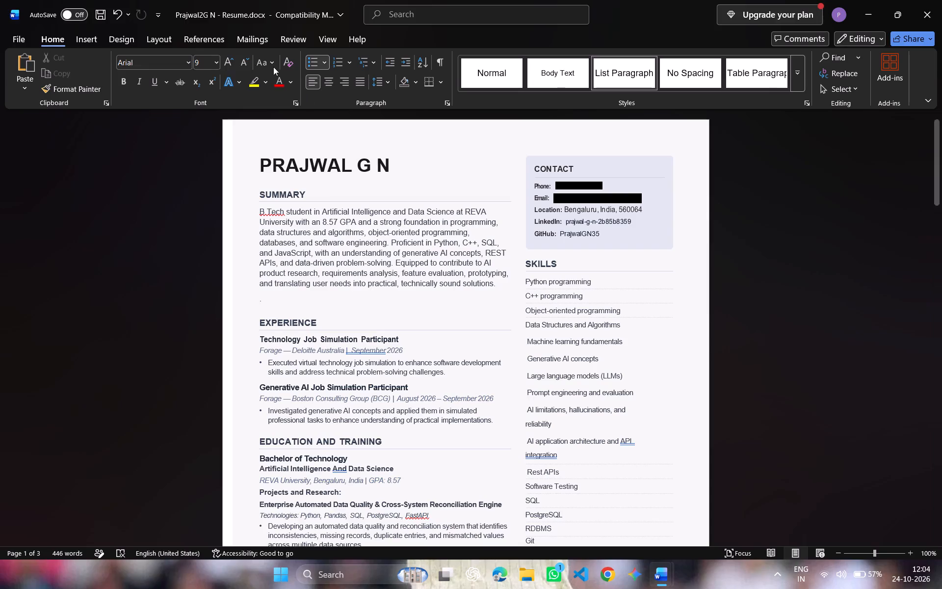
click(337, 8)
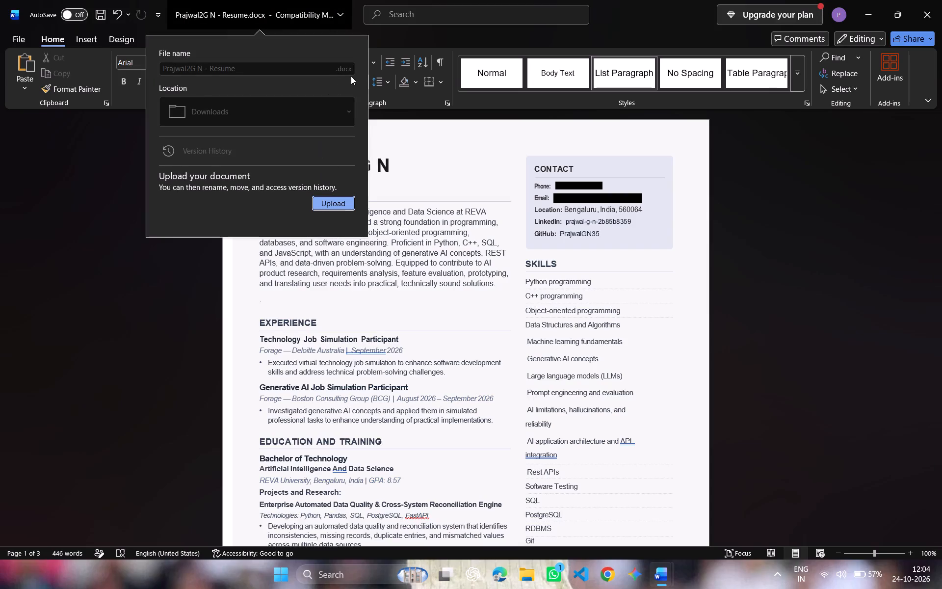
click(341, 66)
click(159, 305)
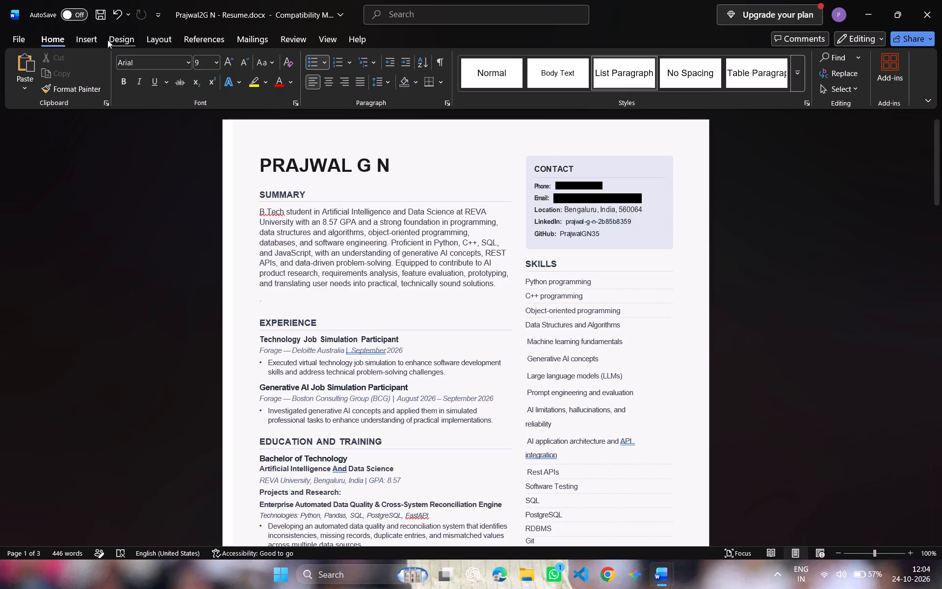
Turn on AutoSave for the edited resume by uploading it to OneDrive - Personal, and close the document.
click(78, 16)
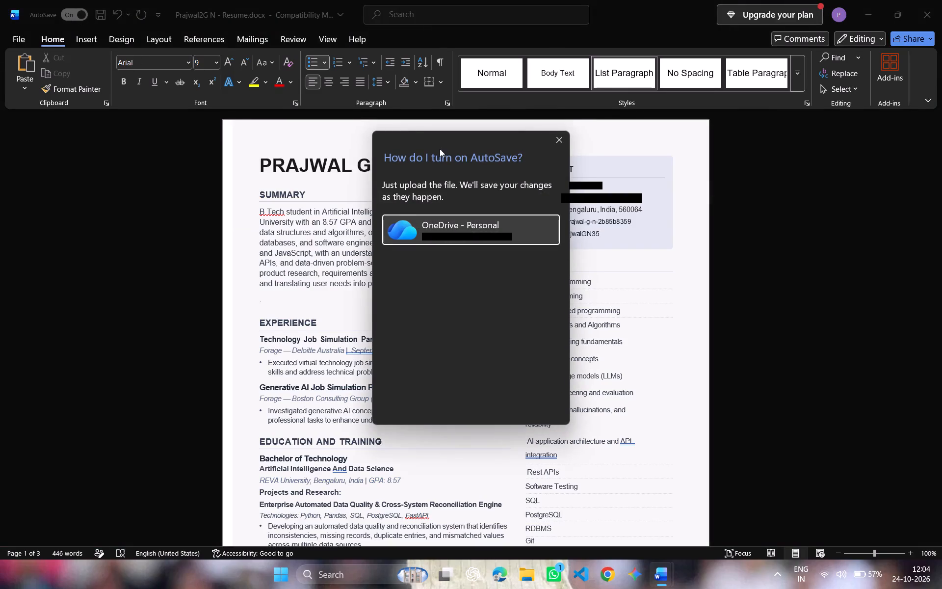
click(460, 228)
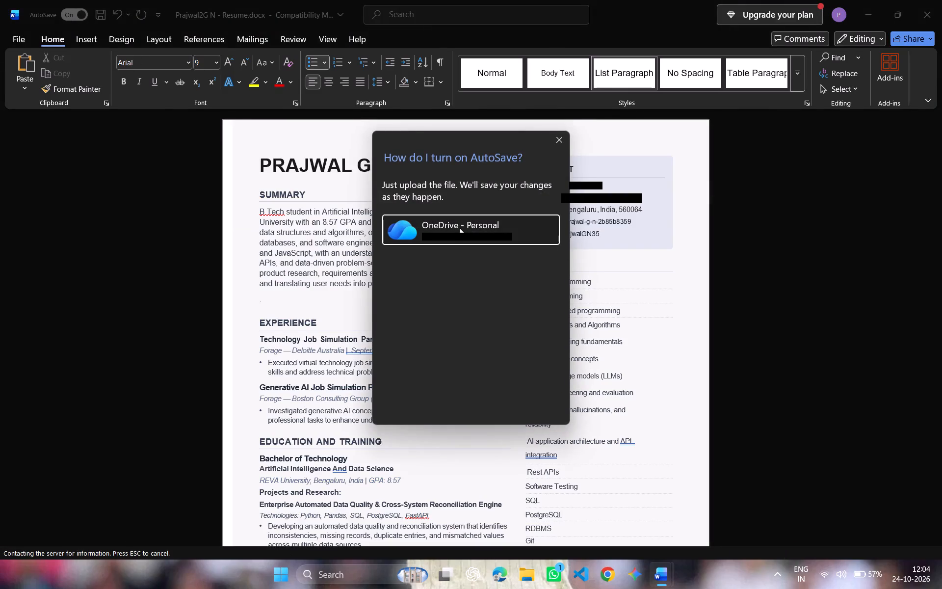
click(460, 228)
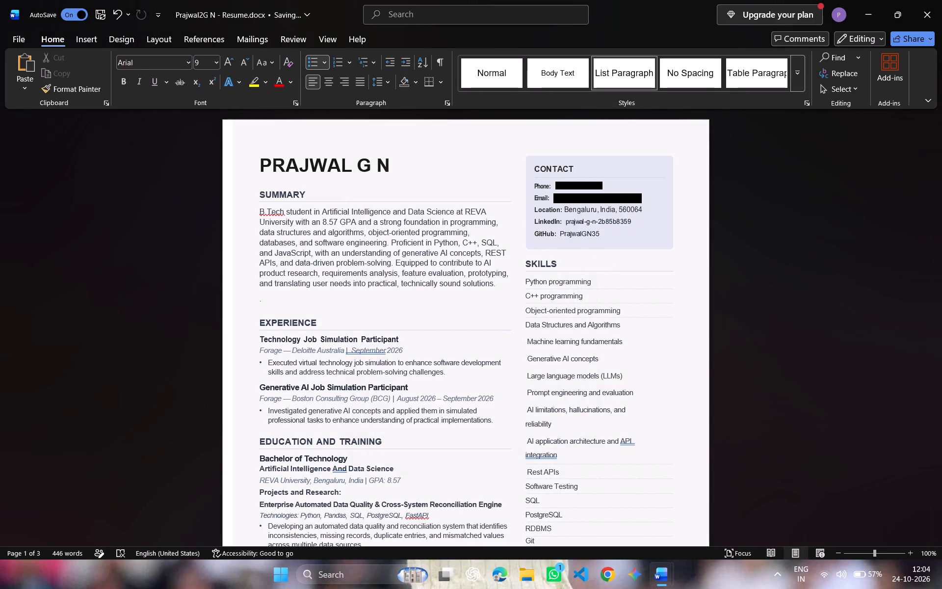
click(926, 22)
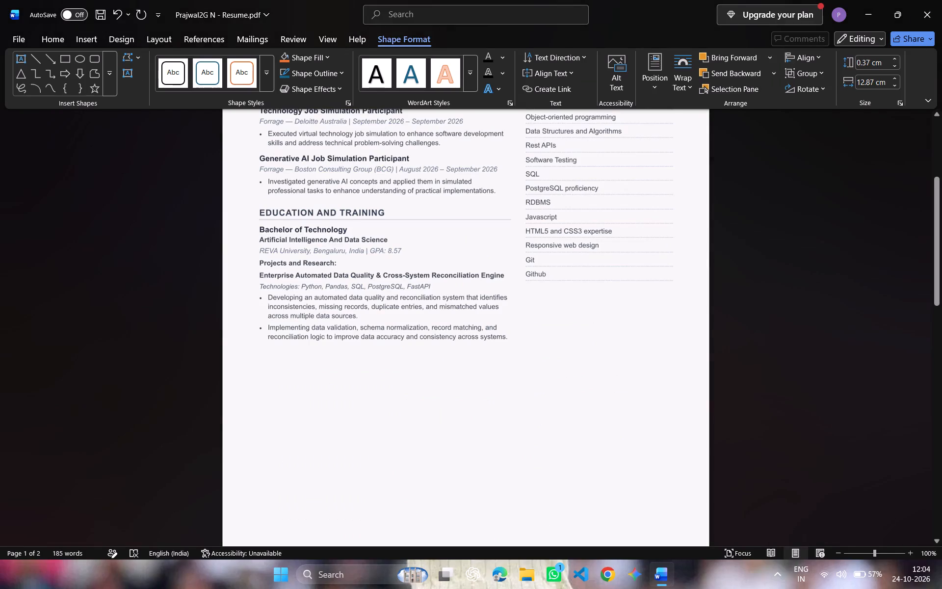
Close the resume opened from PDF, saving it as a Word document in Downloads and replacing the existing resume file dated today.
scroll(650, 223, up, 1)
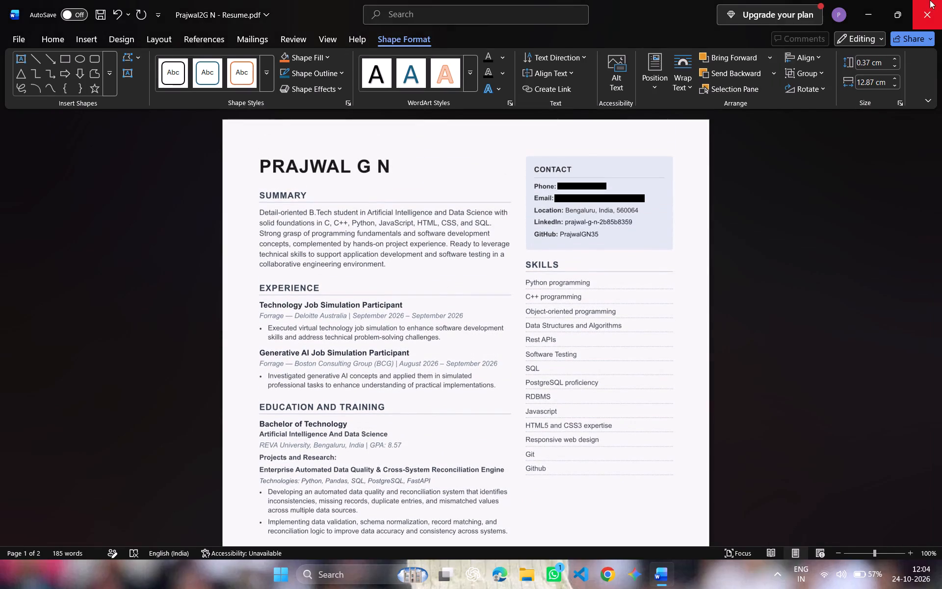
click(929, 0)
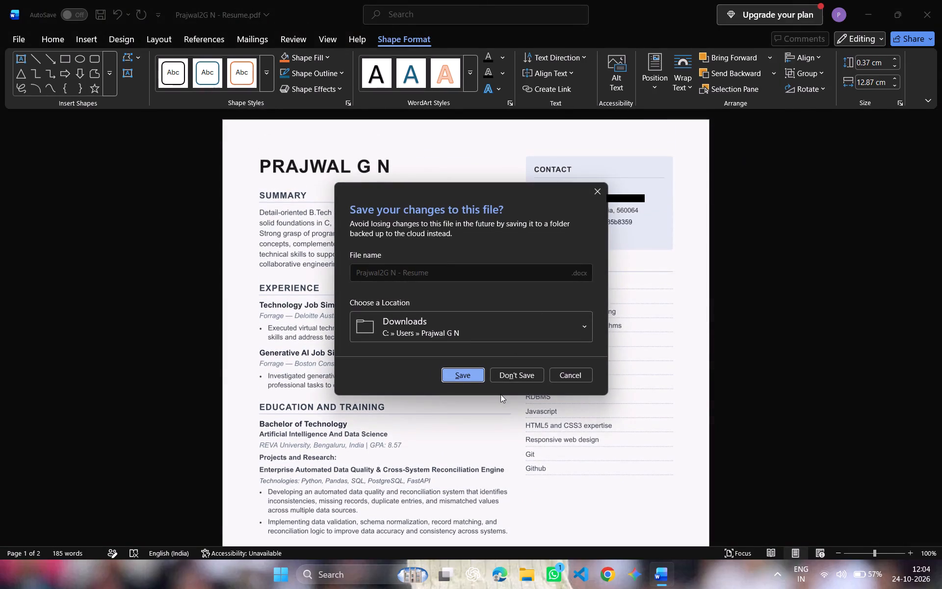
click(471, 376)
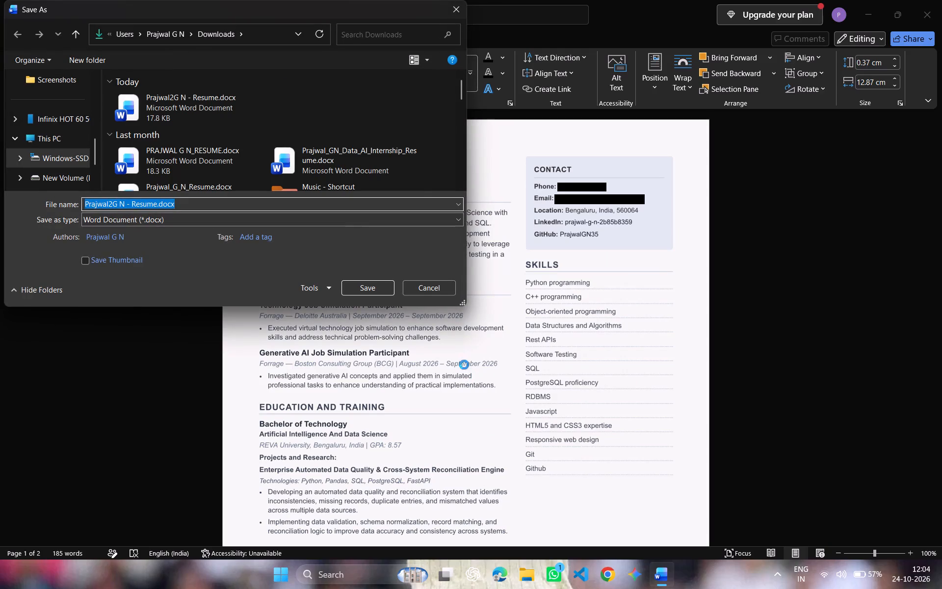
double_click(180, 103)
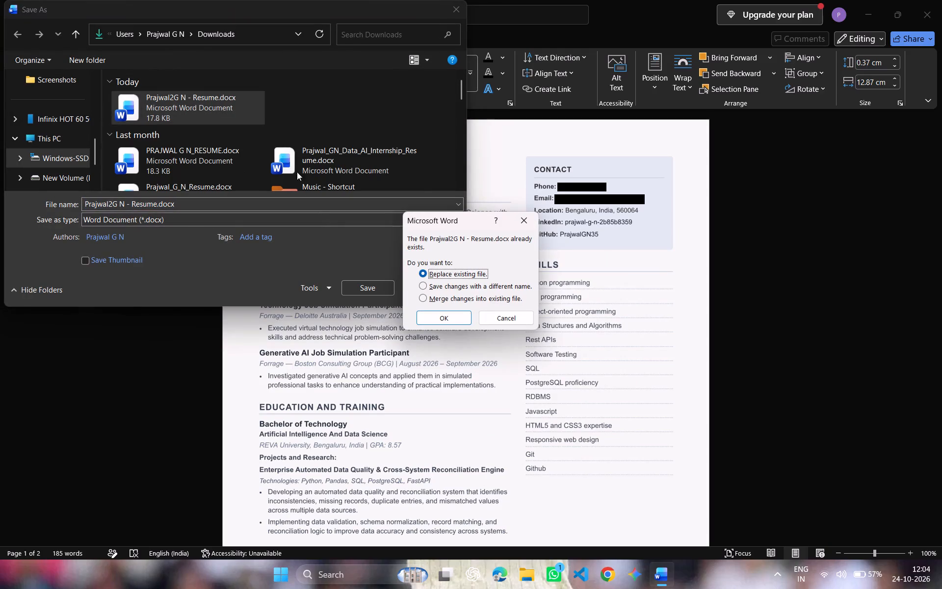
click(432, 314)
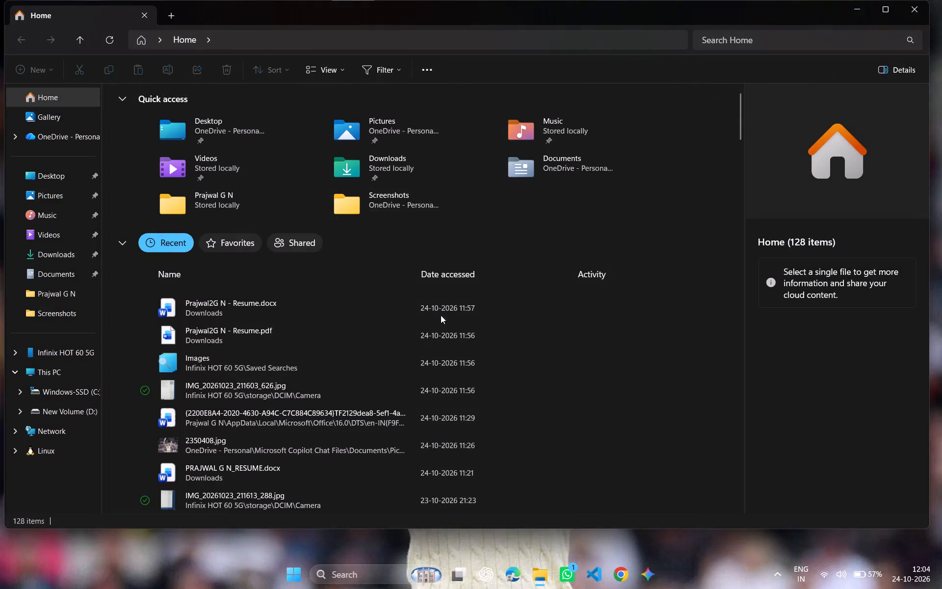
Open the resume's .docx file in Downloads from File Explorer's recent files.
double_click(295, 306)
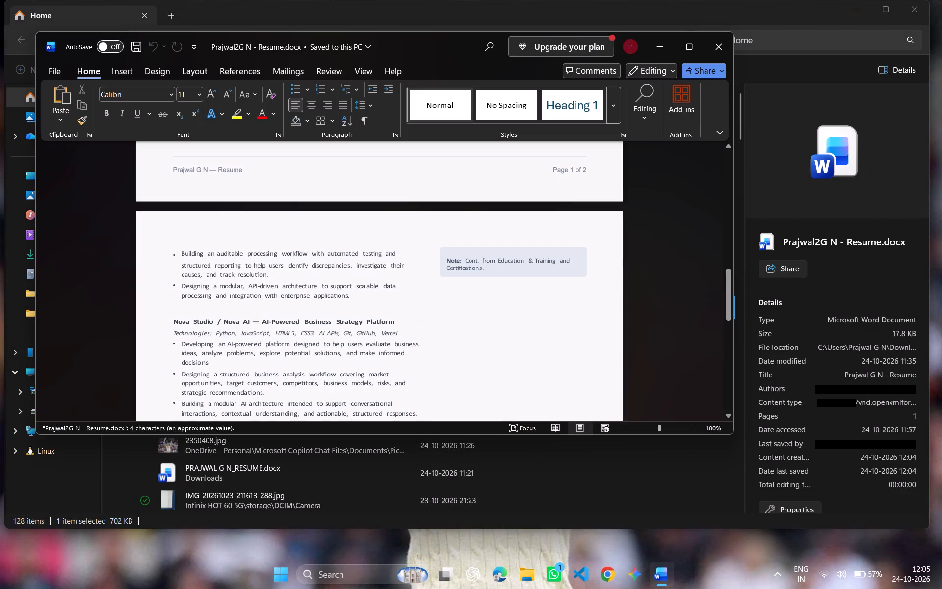
Look over both pages of the reopened .docx resume and close the document.
scroll(415, 320, up, 4)
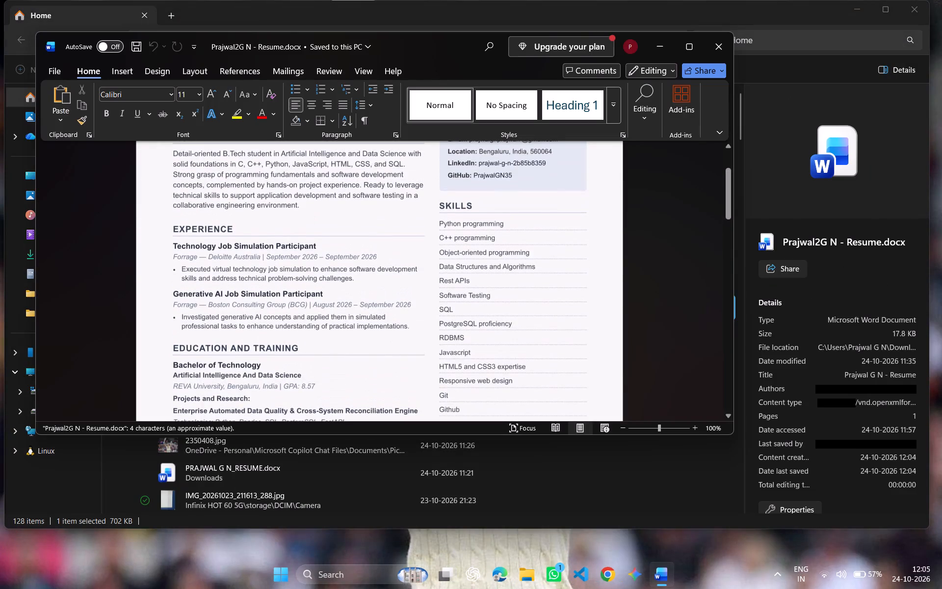
scroll(415, 320, up, 1)
scroll(415, 320, down, 1)
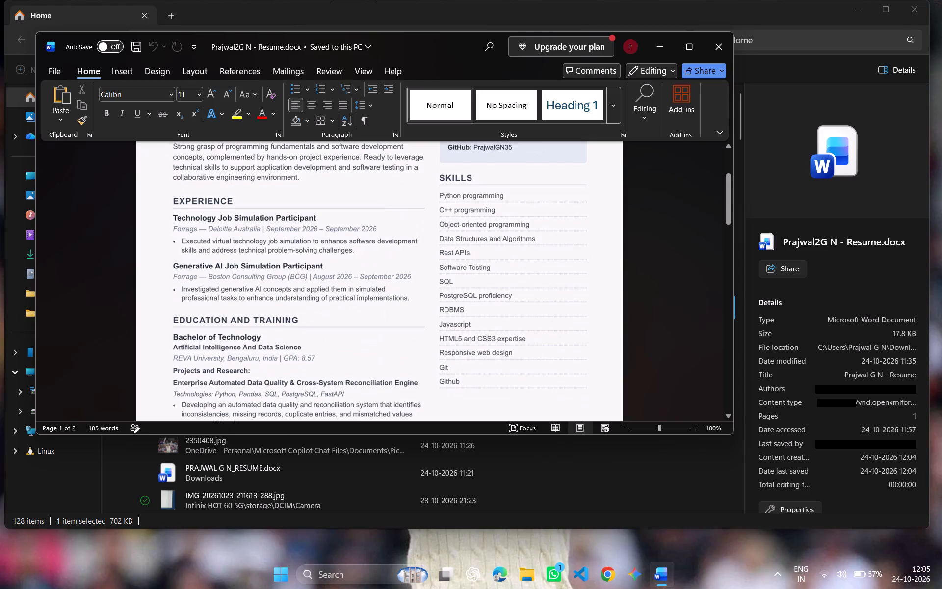
click(698, 50)
click(713, 42)
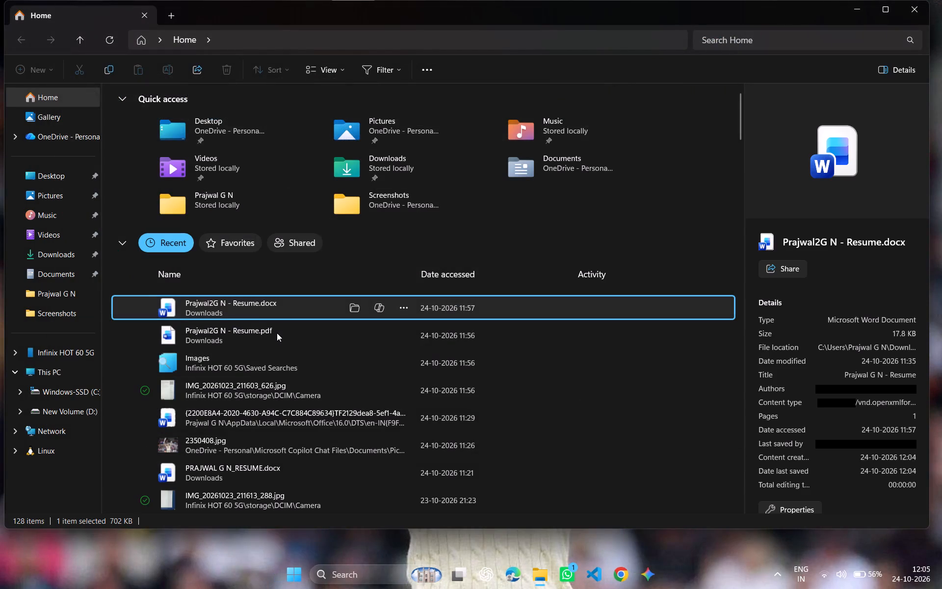
Open the PDF version of the resume in Word from File Explorer's recent files, maximize it and view its first page.
double_click(277, 333)
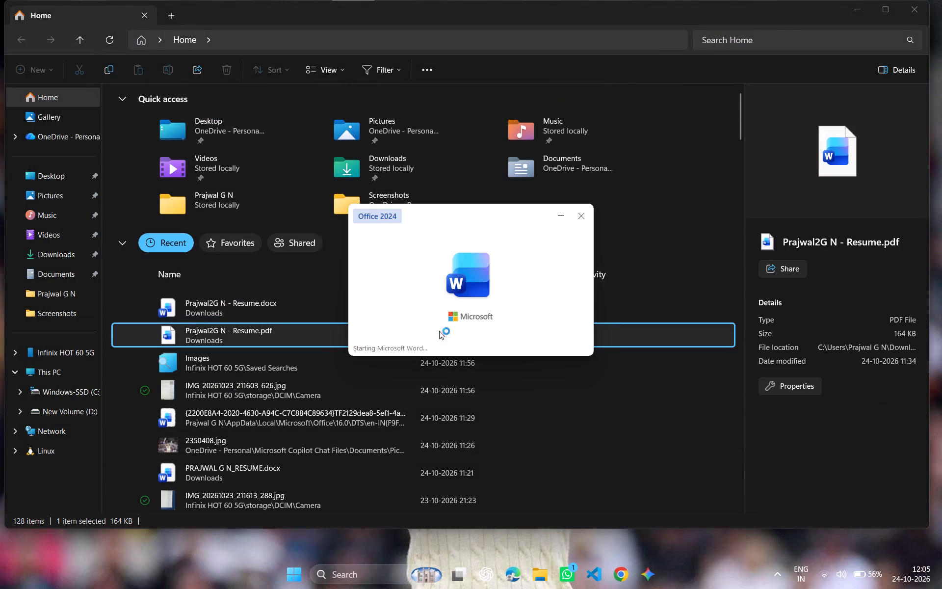
scroll(439, 331, up, 1)
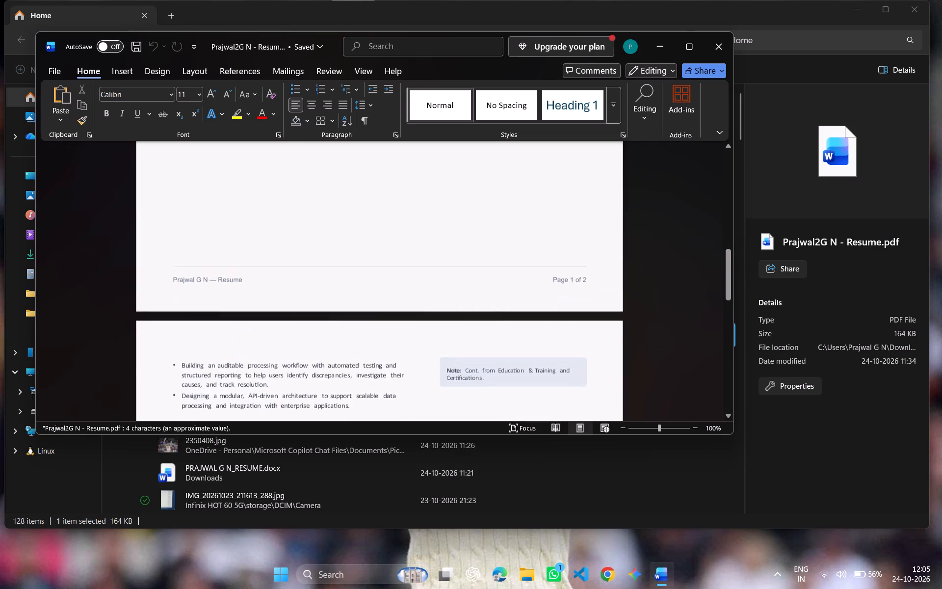
scroll(439, 331, up, 5)
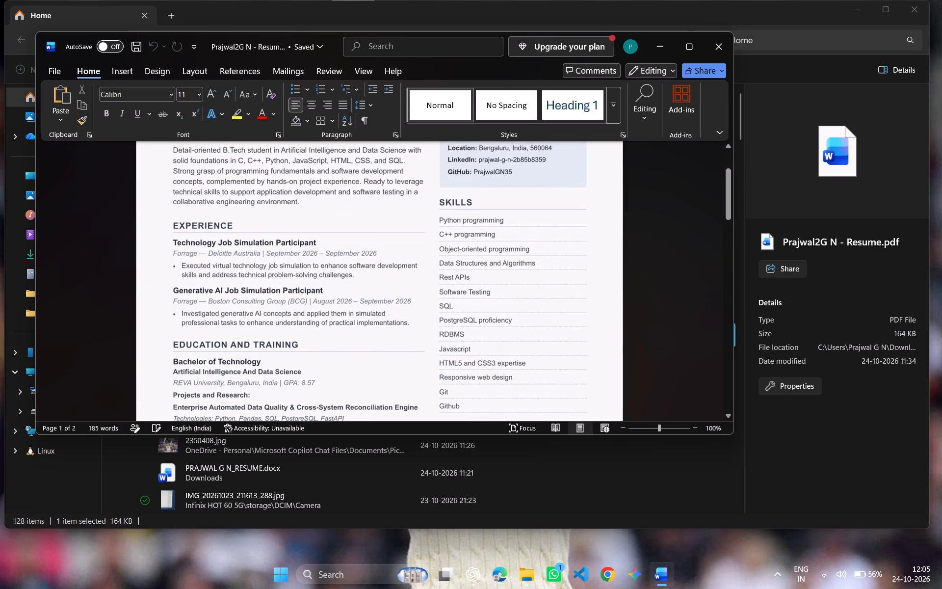
click(693, 42)
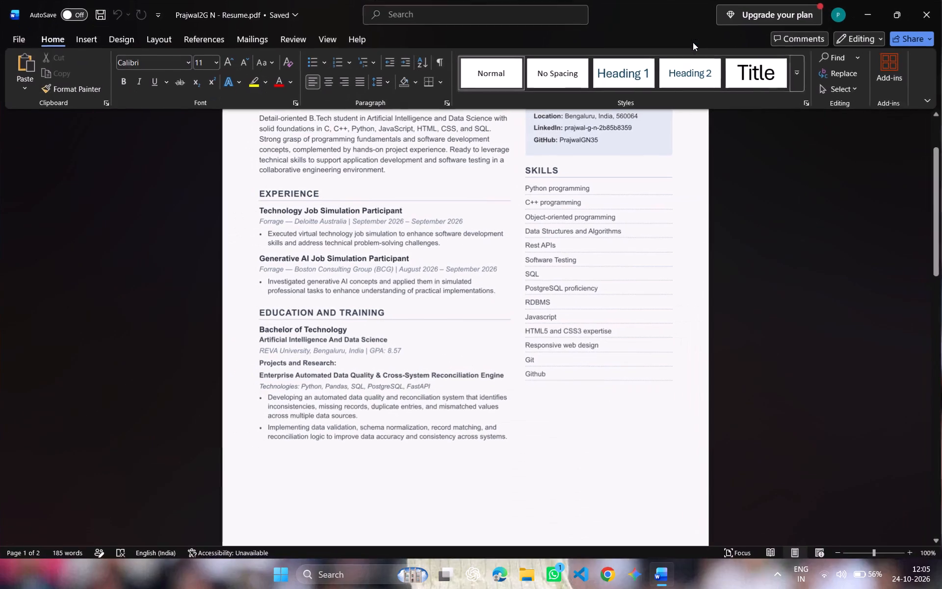
scroll(438, 270, up, 3)
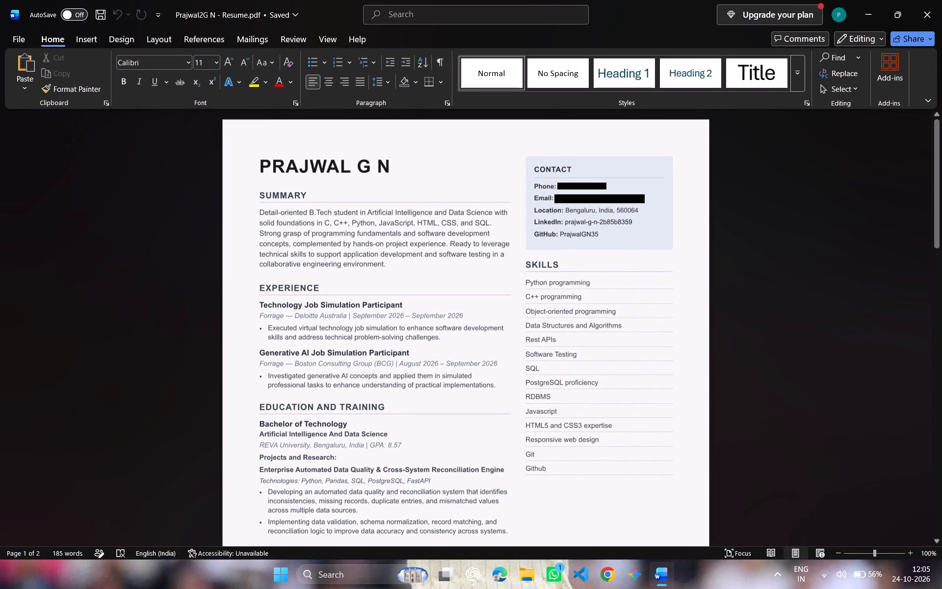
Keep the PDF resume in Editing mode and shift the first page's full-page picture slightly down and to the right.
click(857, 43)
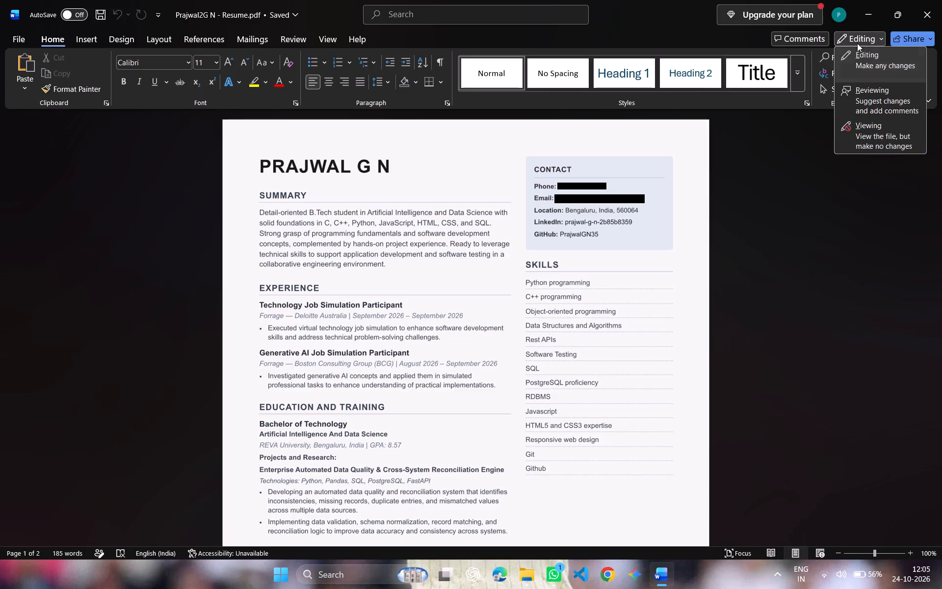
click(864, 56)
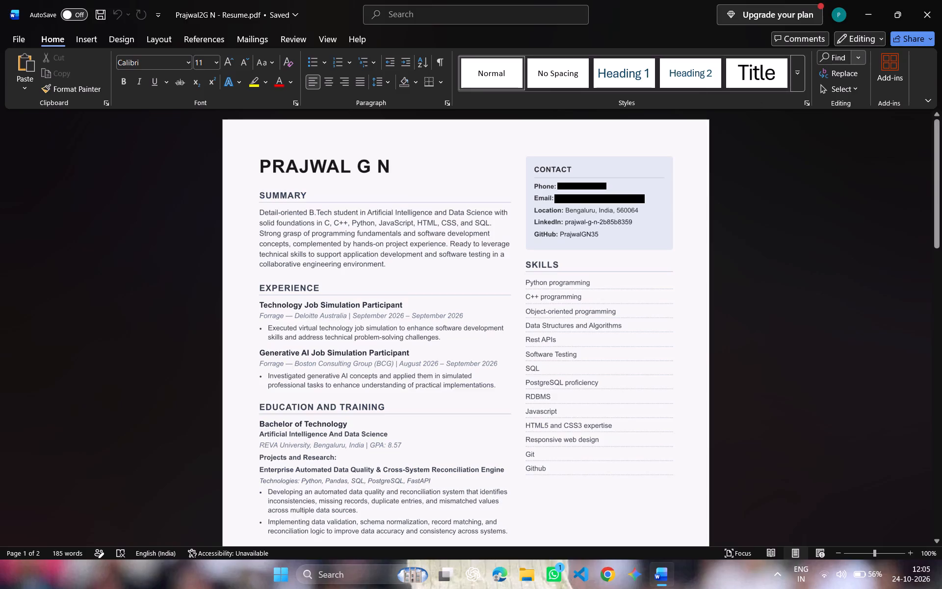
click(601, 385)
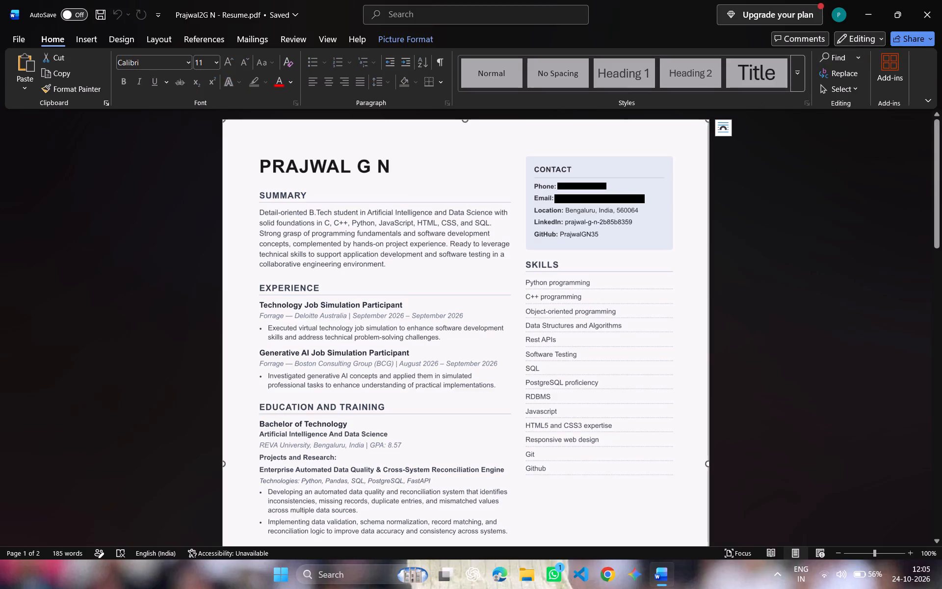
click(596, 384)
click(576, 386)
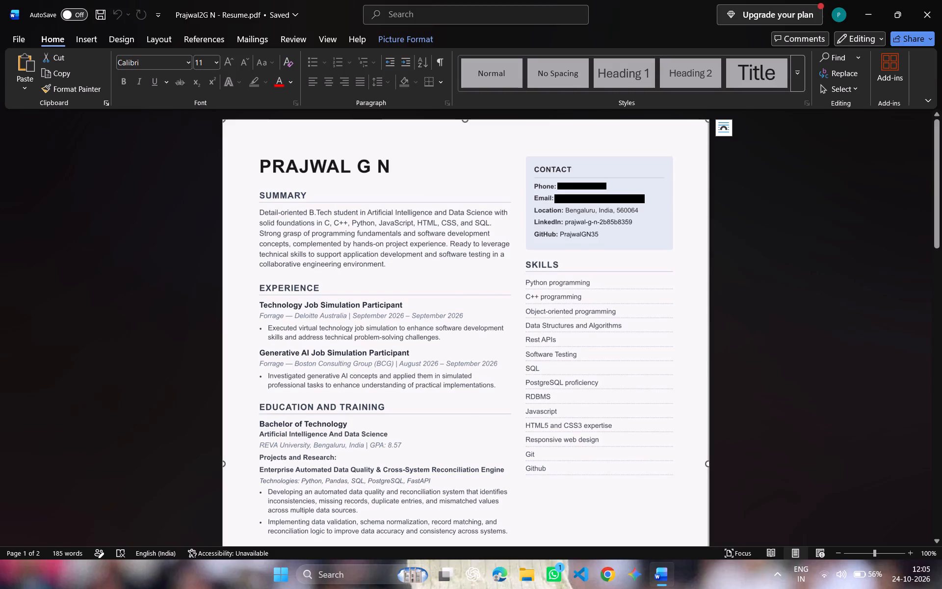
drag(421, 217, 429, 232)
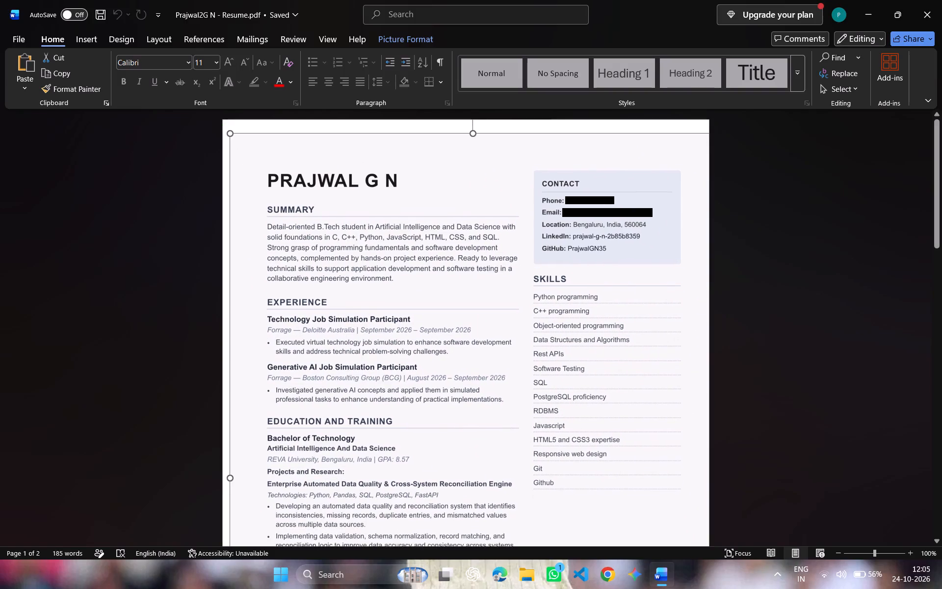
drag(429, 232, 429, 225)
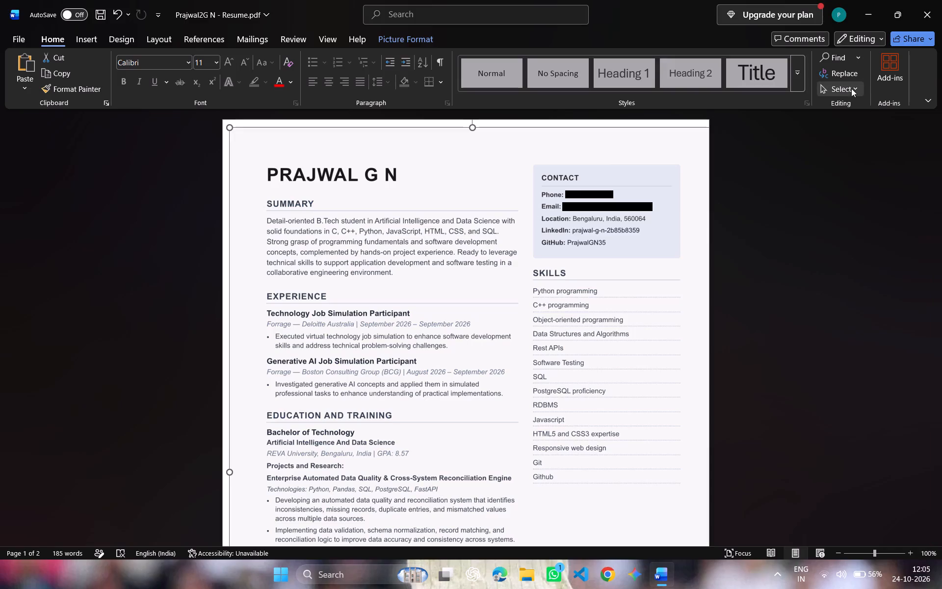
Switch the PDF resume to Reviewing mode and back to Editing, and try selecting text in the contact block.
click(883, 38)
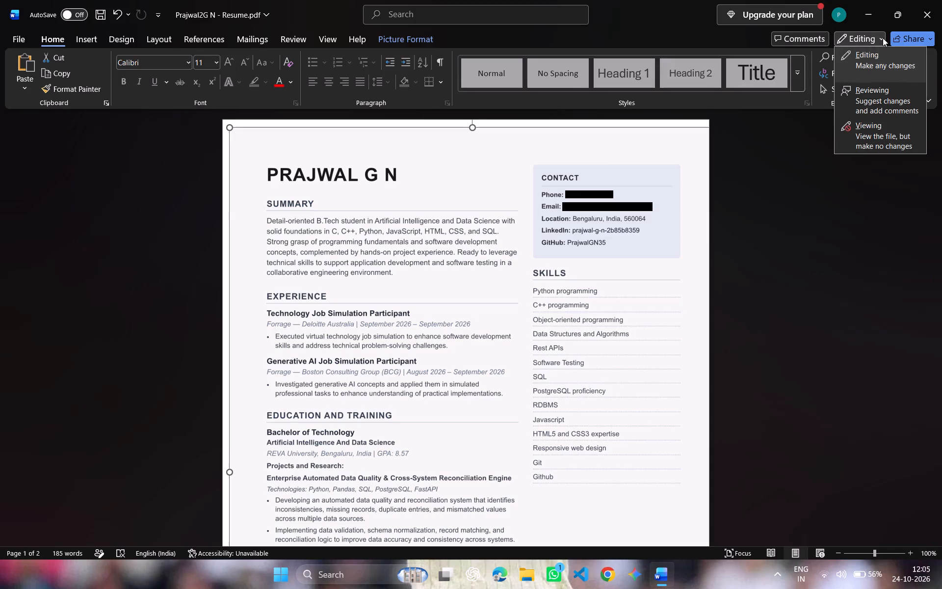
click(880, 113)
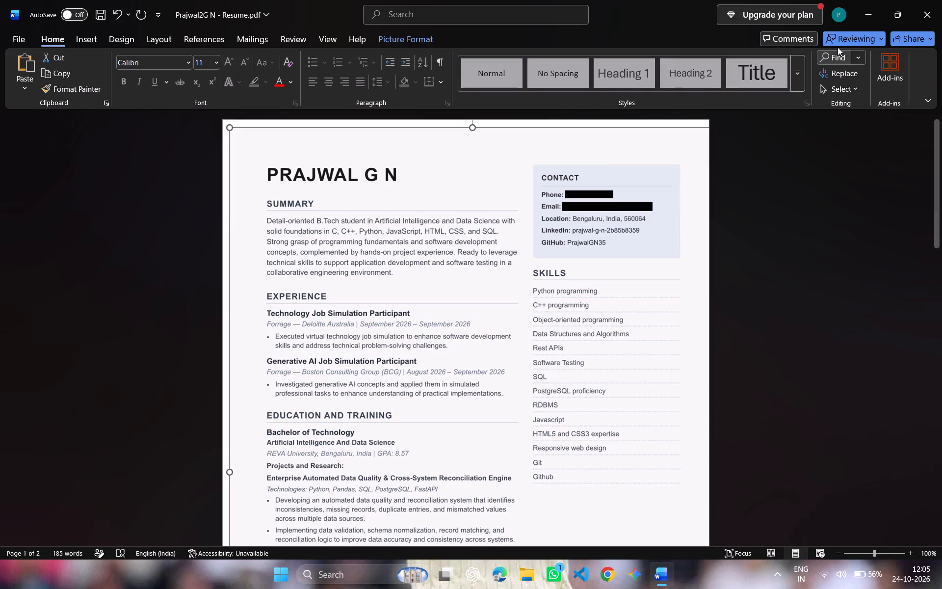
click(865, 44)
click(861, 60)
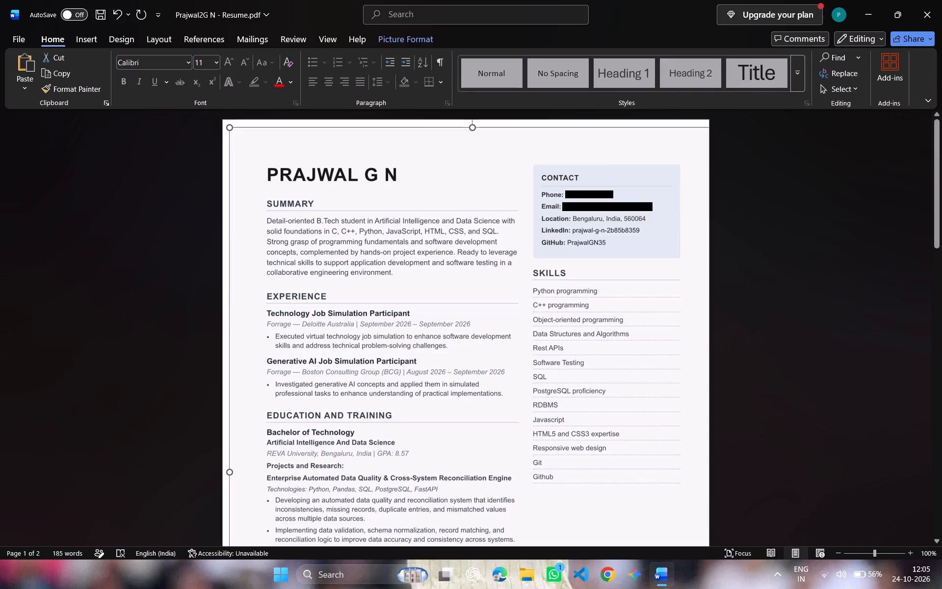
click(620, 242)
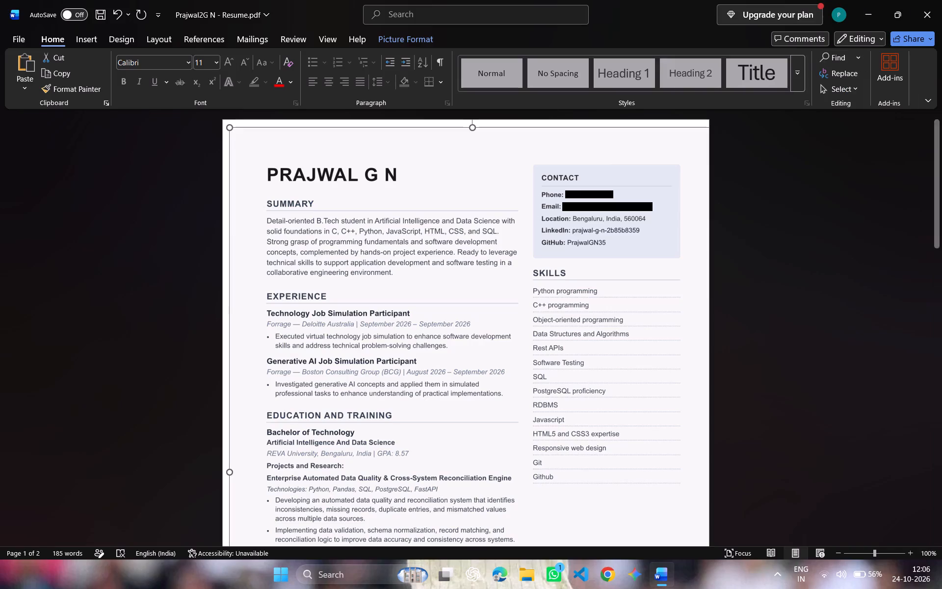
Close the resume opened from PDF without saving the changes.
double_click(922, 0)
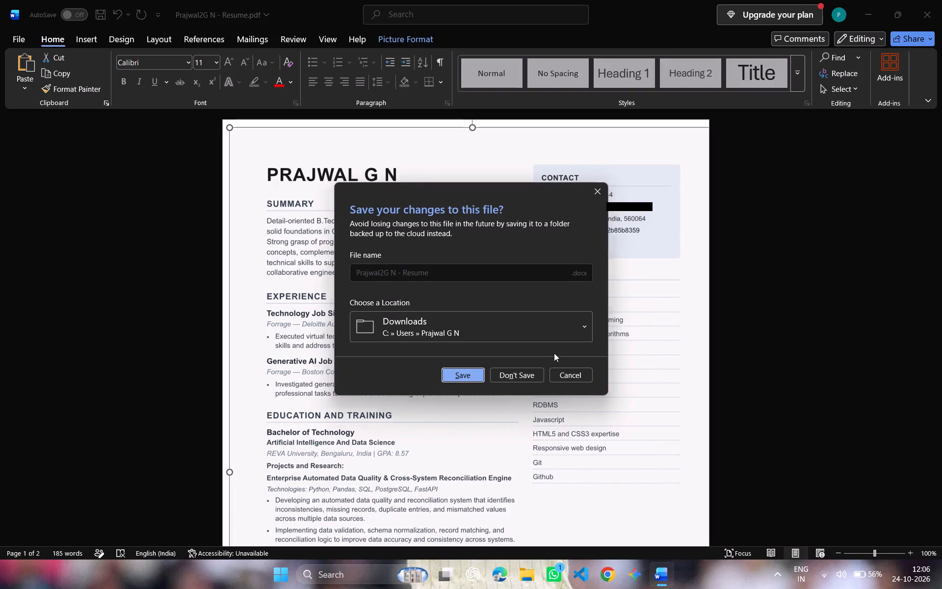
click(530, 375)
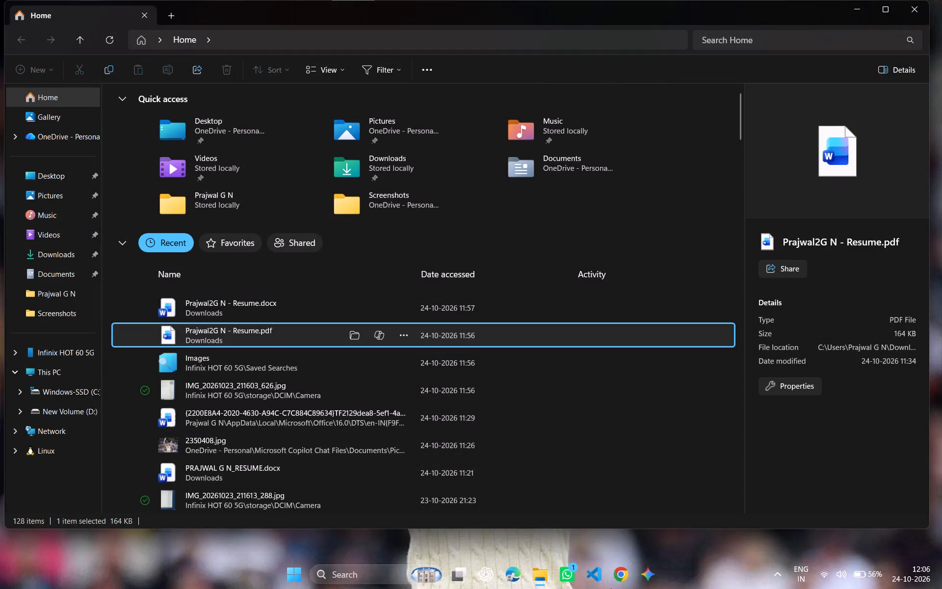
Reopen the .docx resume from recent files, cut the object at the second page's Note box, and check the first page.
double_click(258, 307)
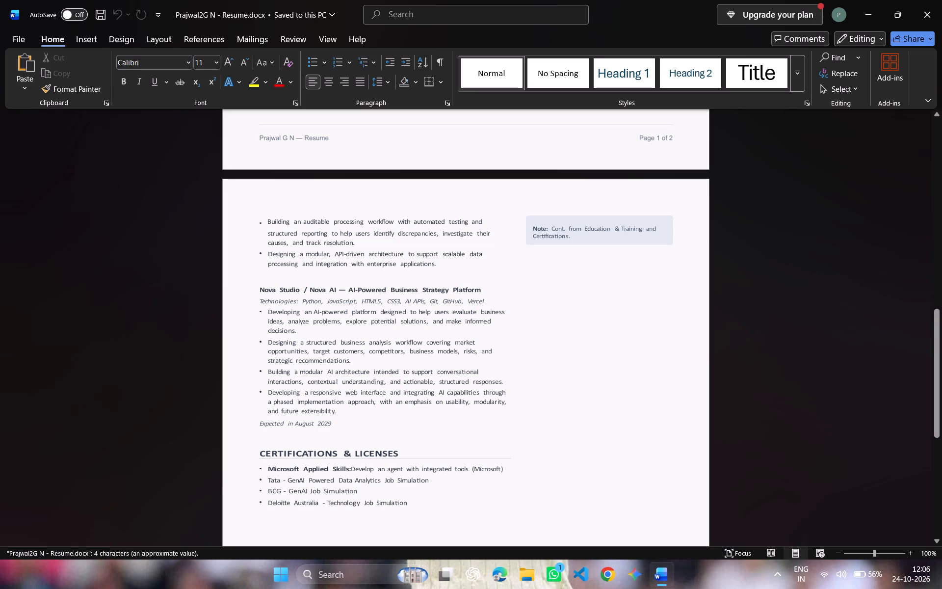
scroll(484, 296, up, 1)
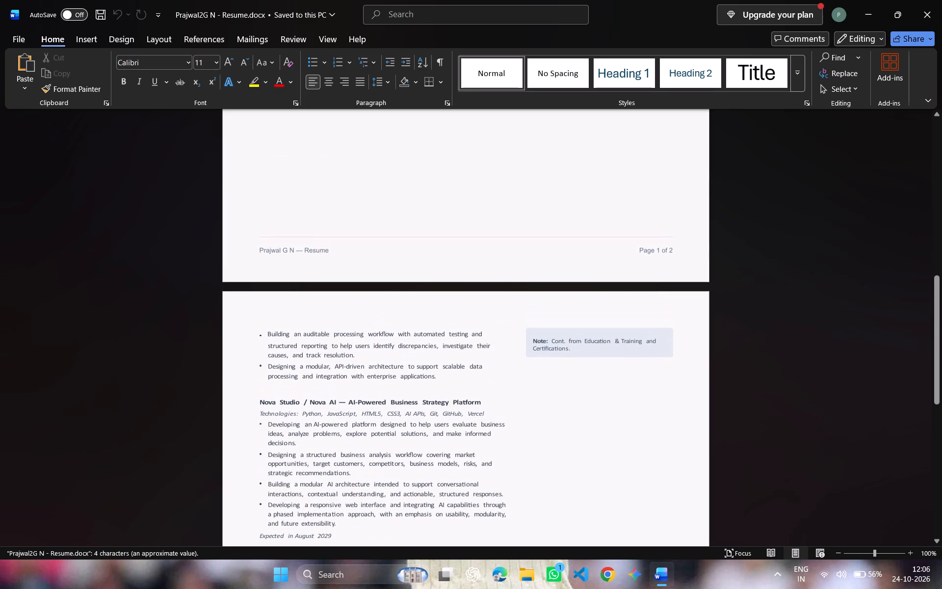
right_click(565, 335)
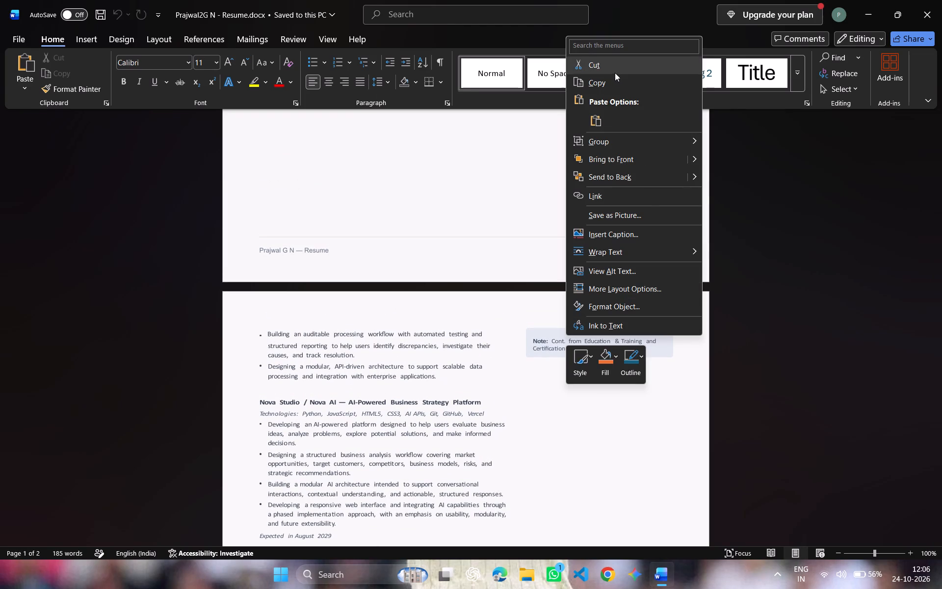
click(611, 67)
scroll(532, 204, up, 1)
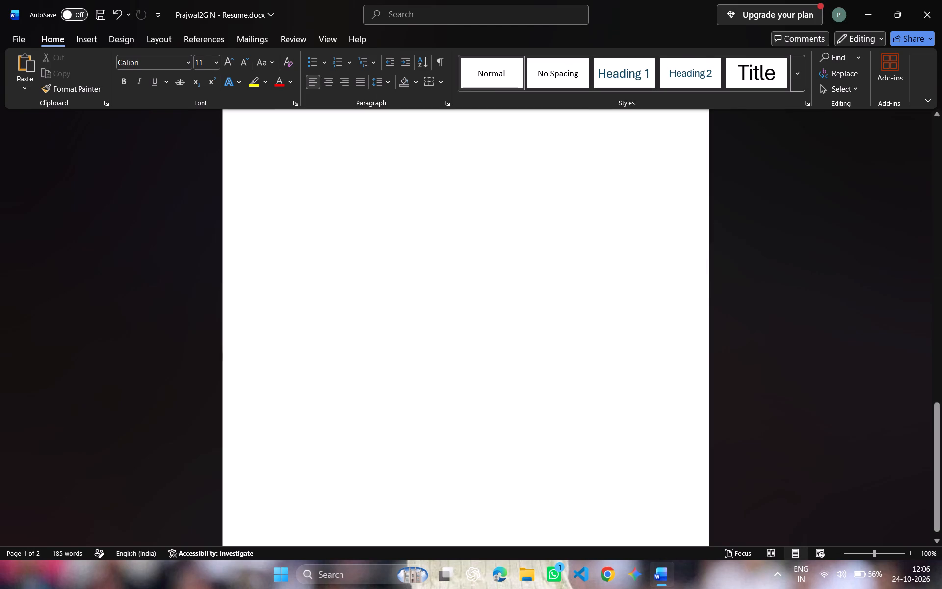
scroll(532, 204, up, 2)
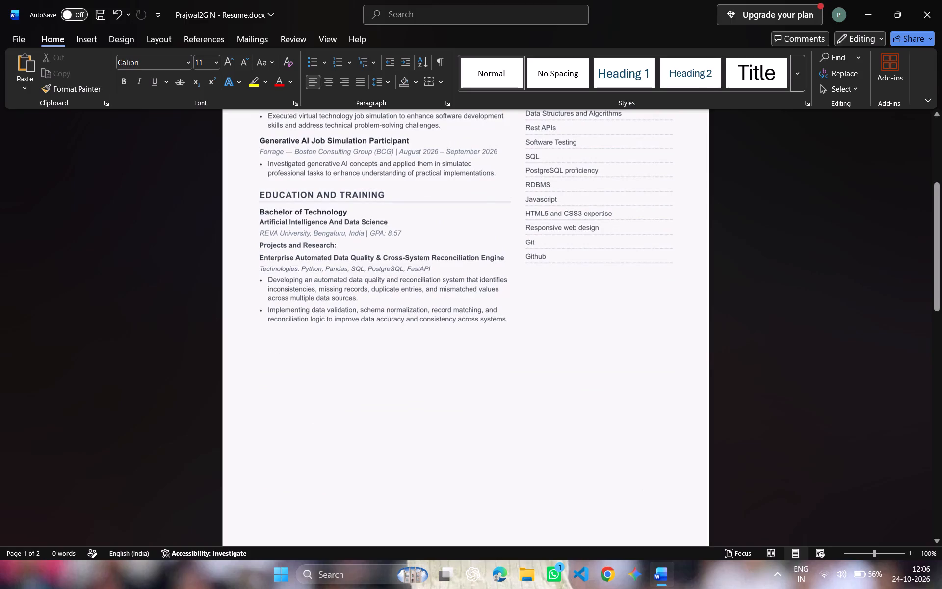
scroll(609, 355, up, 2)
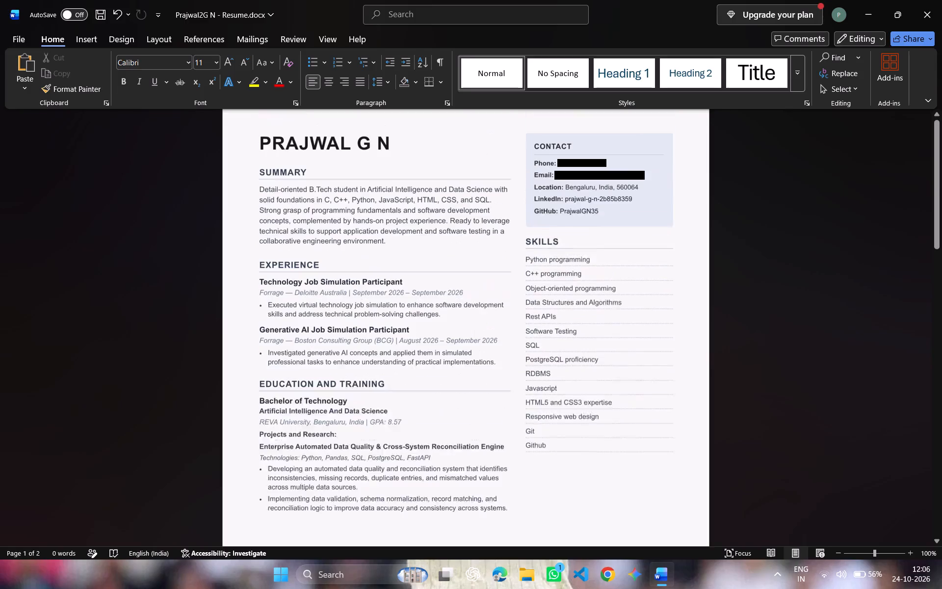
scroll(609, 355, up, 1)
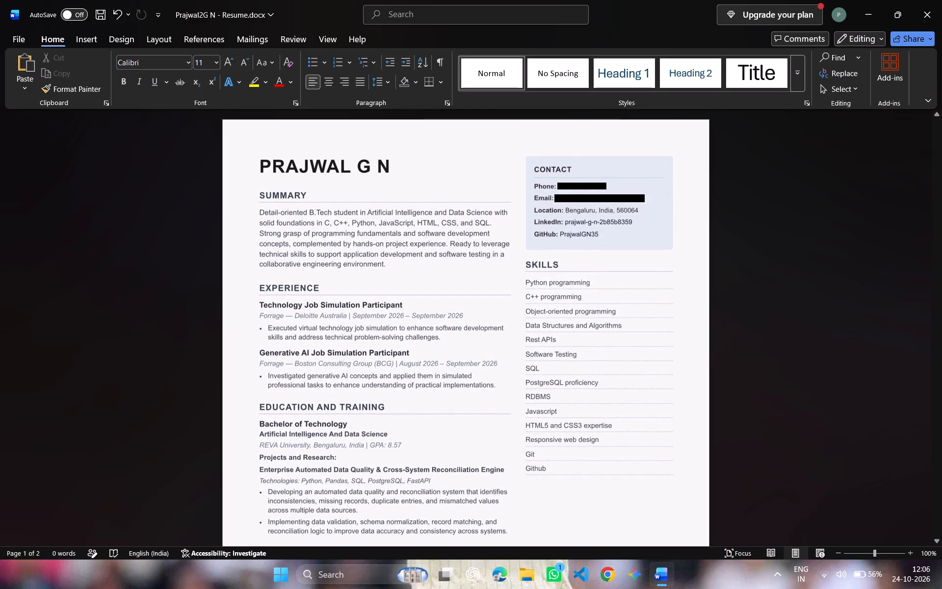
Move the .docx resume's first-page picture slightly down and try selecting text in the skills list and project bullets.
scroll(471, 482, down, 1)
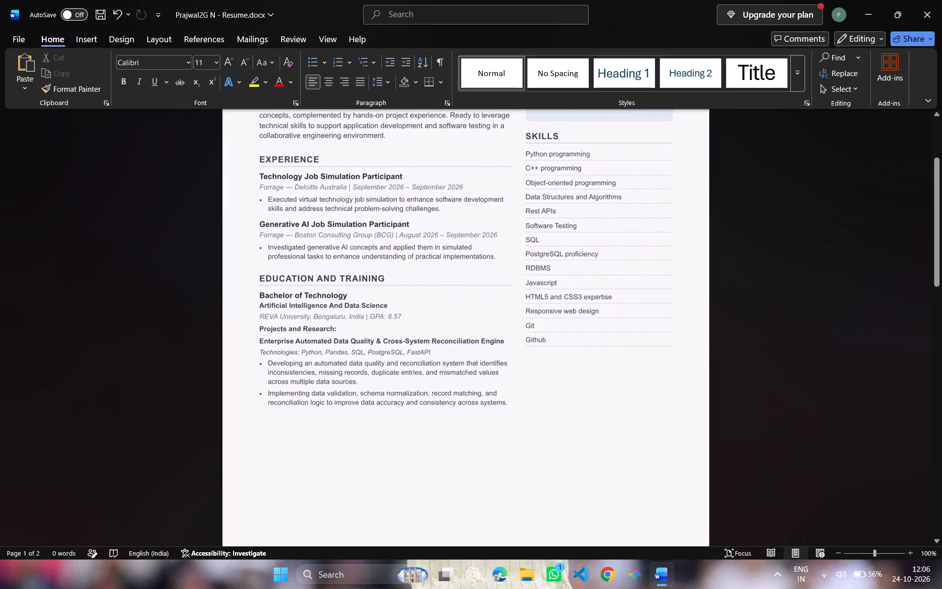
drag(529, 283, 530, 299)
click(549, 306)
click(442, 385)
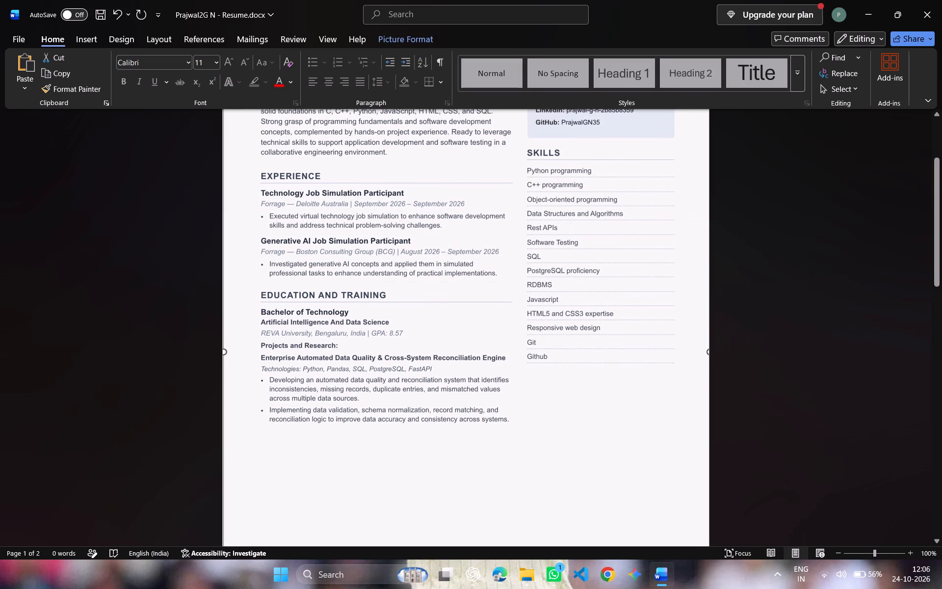
Close the .docx resume without saving the changes, and close the File Explorer window.
click(938, 0)
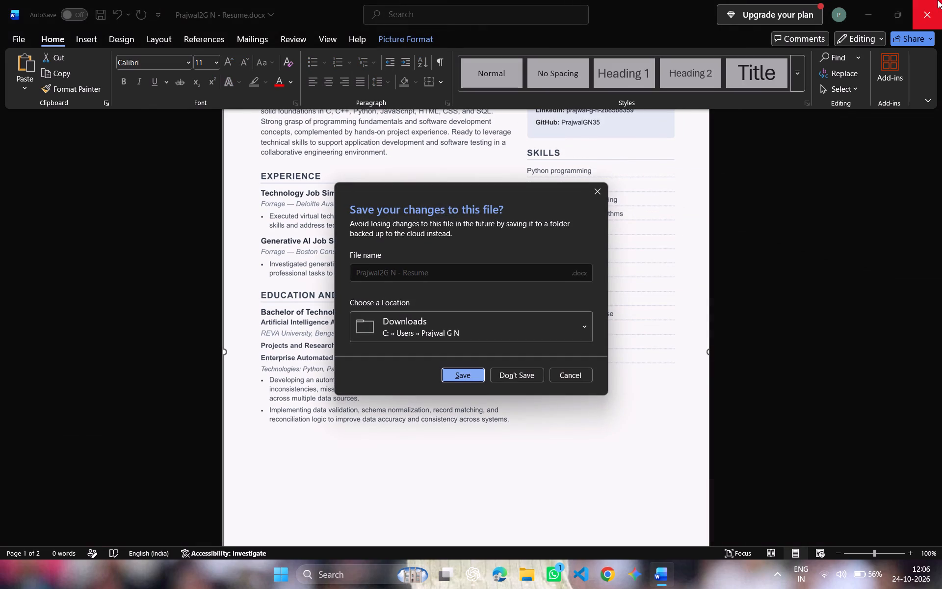
click(509, 371)
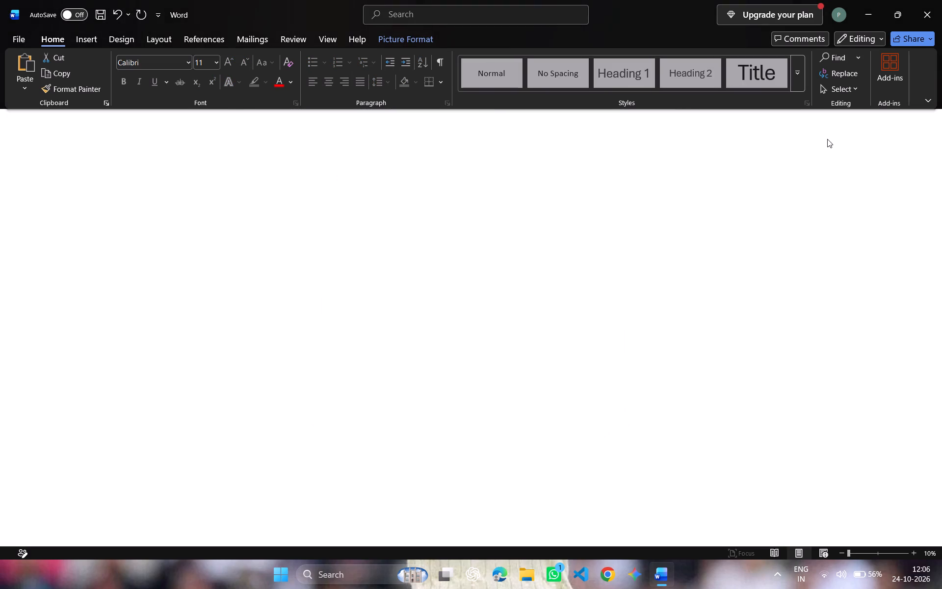
drag(939, 0, 926, 15)
click(926, 15)
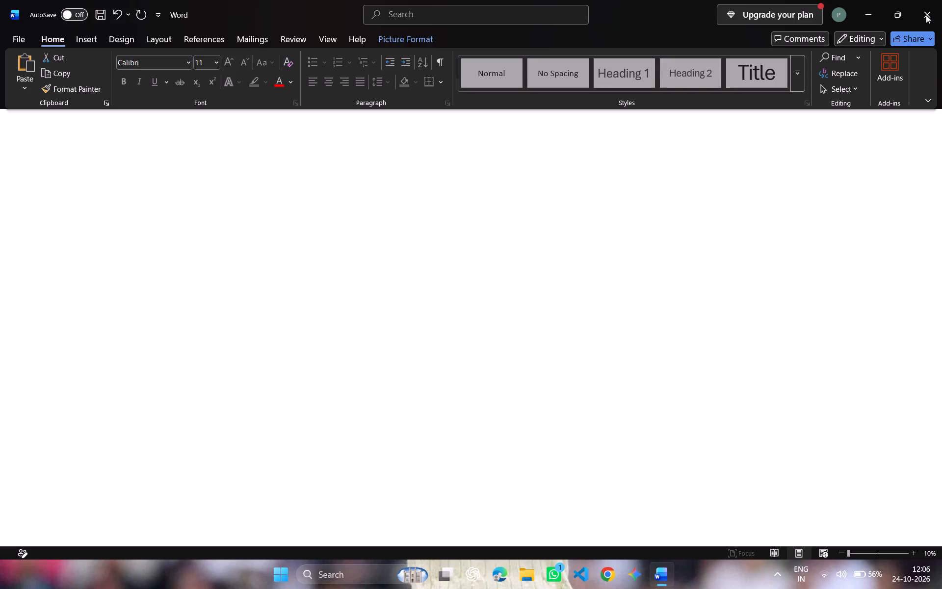
triple_click(926, 15)
triple_click(926, 15)
double_click(926, 15)
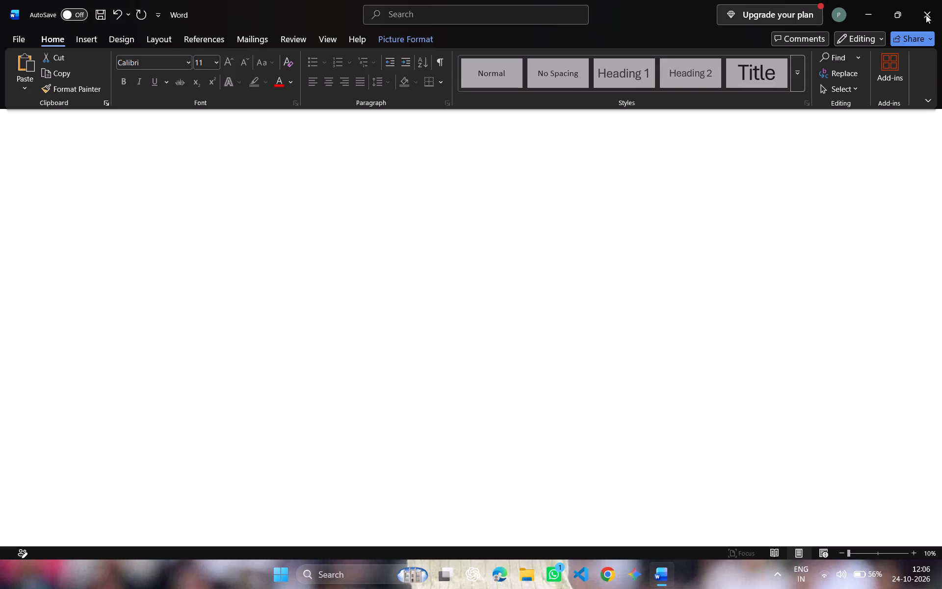
right_click(926, 15)
click(929, 8)
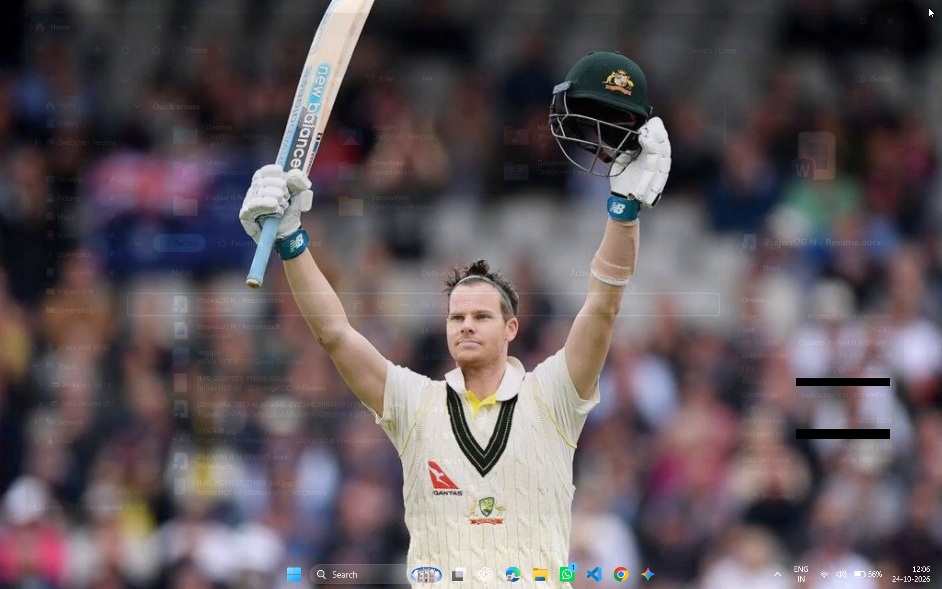
Refresh the desktop.
right_click(449, 157)
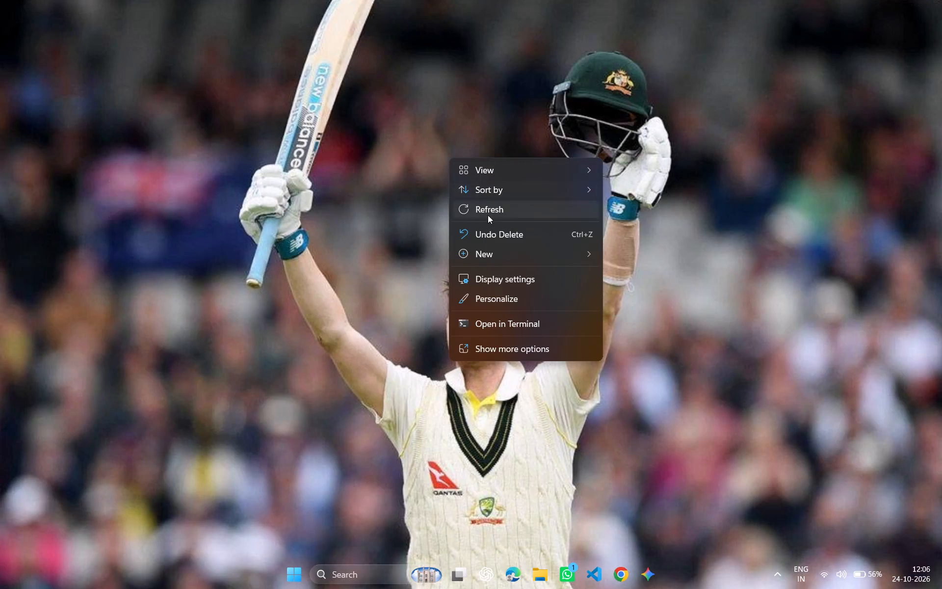
click(488, 215)
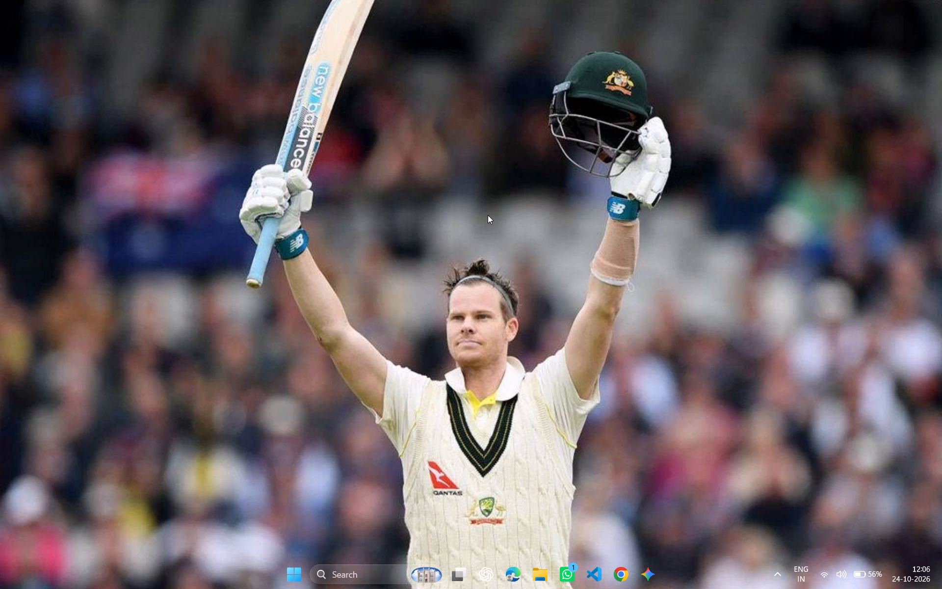
Show the hidden system tray icons.
click(777, 573)
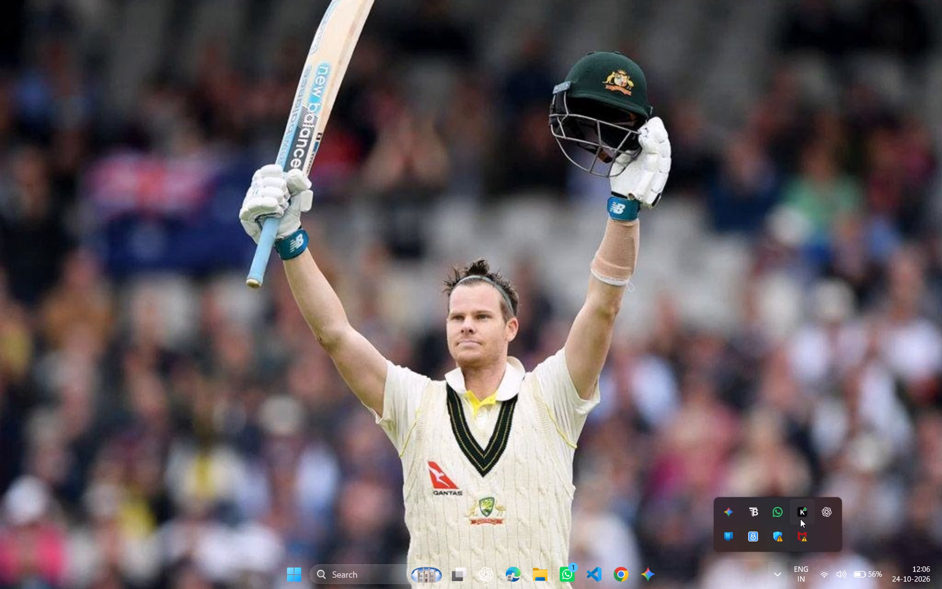